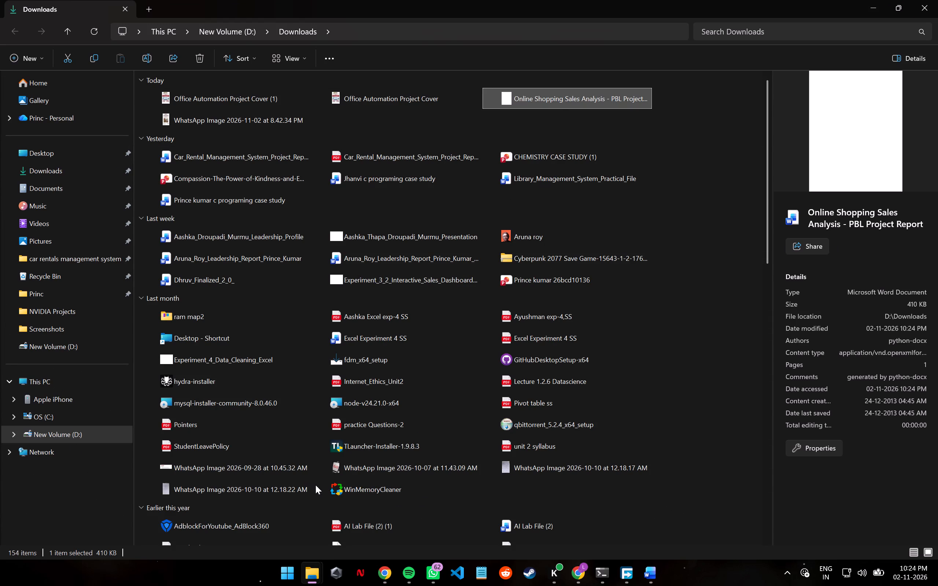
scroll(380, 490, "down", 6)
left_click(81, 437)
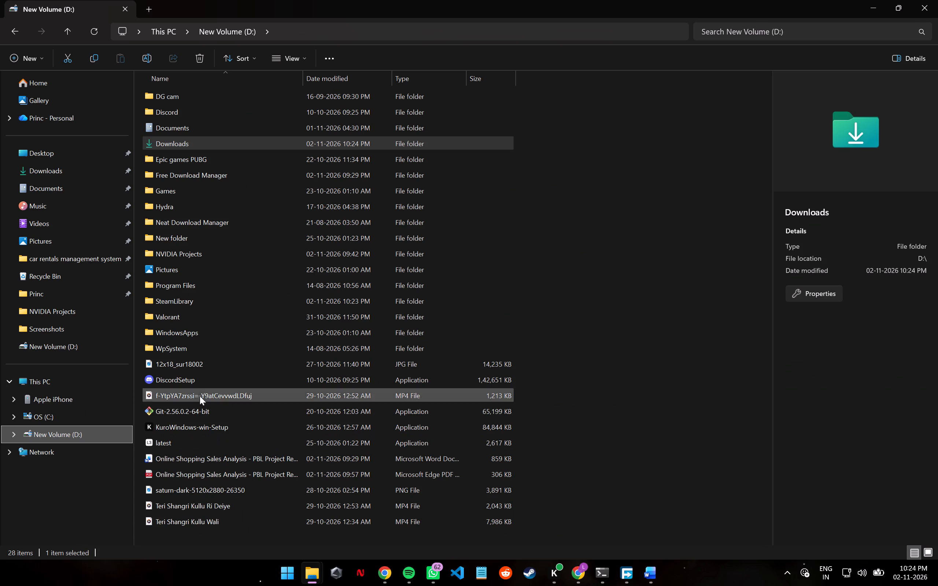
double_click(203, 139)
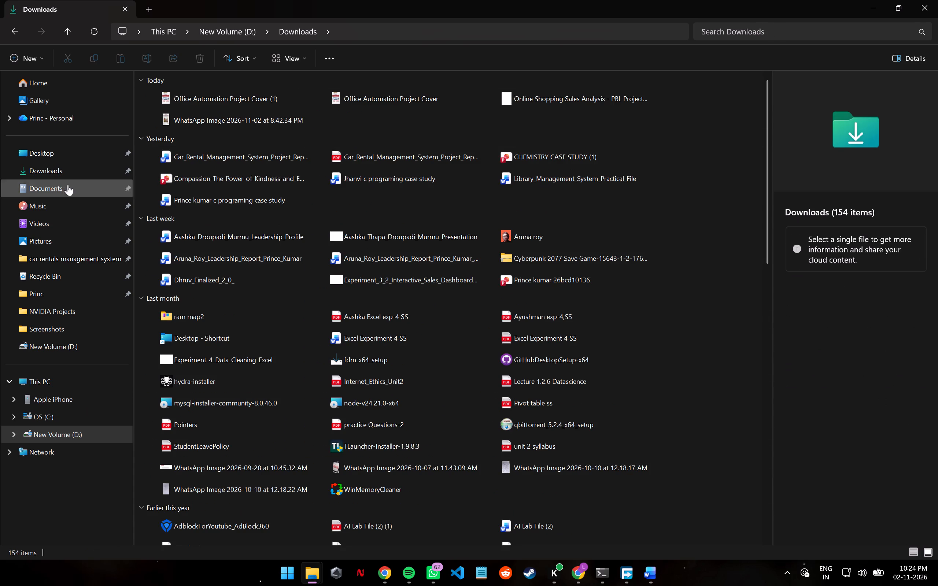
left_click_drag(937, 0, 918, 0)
Show the downloaded report in the Downloads folder and rename it as "Excel project file".
left_click(894, 36)
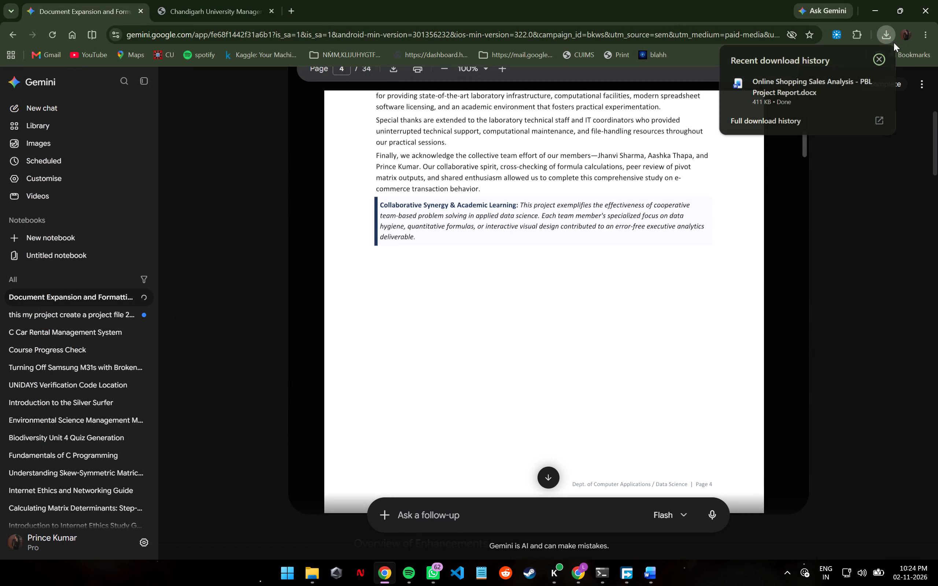
left_click(852, 84)
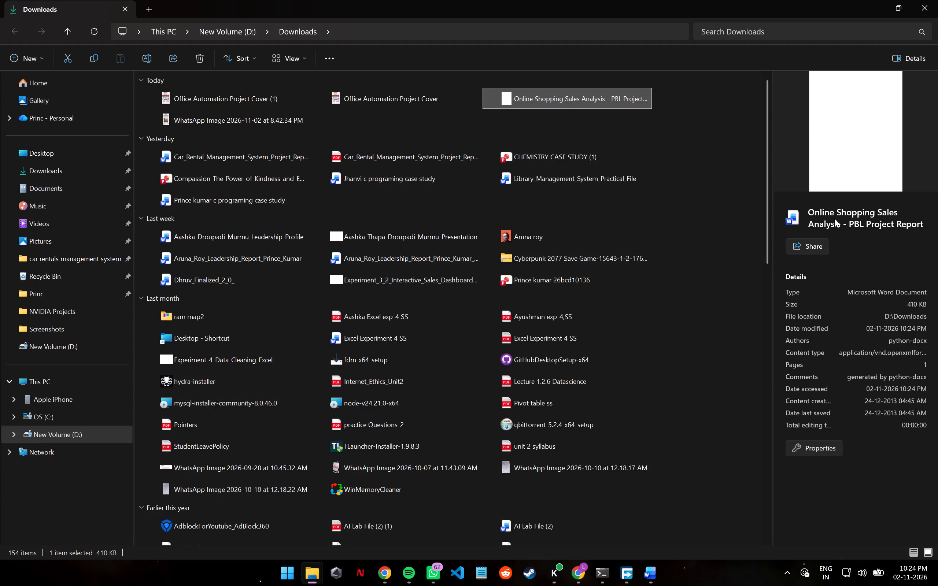
left_click(666, 116)
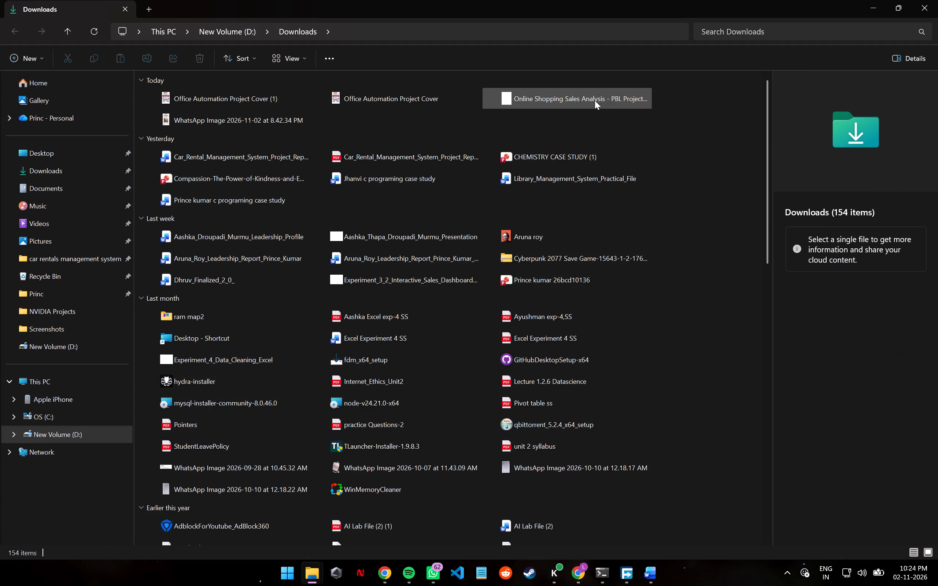
left_click(595, 100)
right_click(595, 100)
left_click(633, 373)
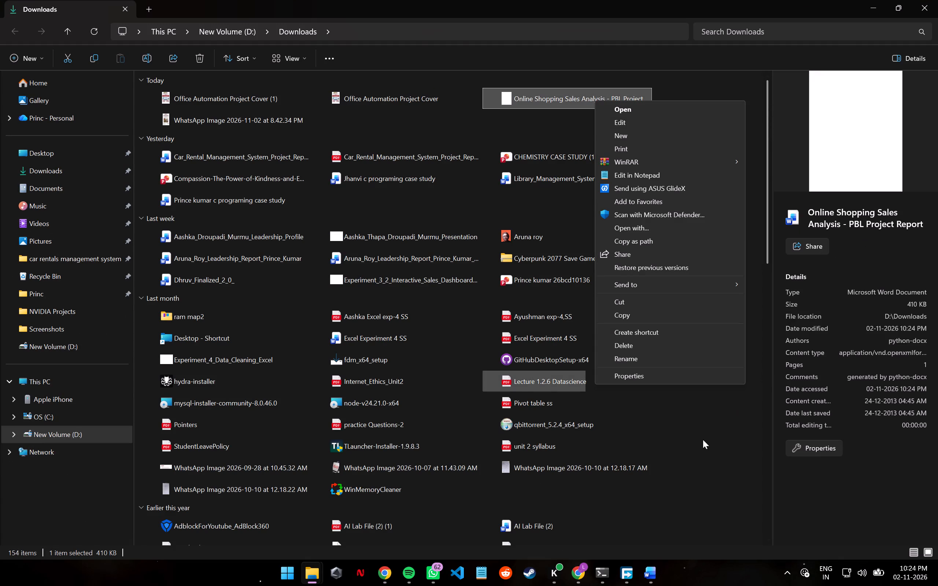
left_click(645, 361)
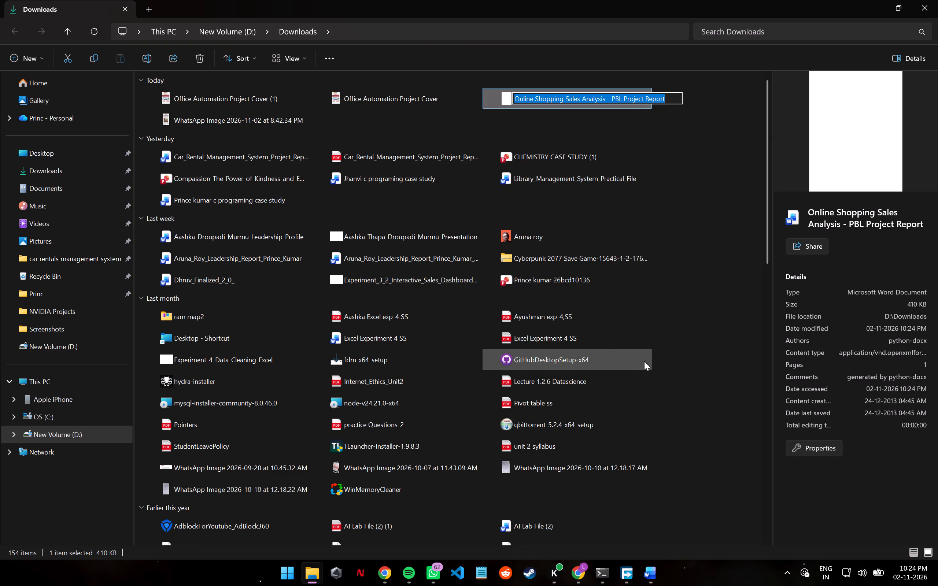
key("BackSpace")
type("Excel project file")
key("Return")
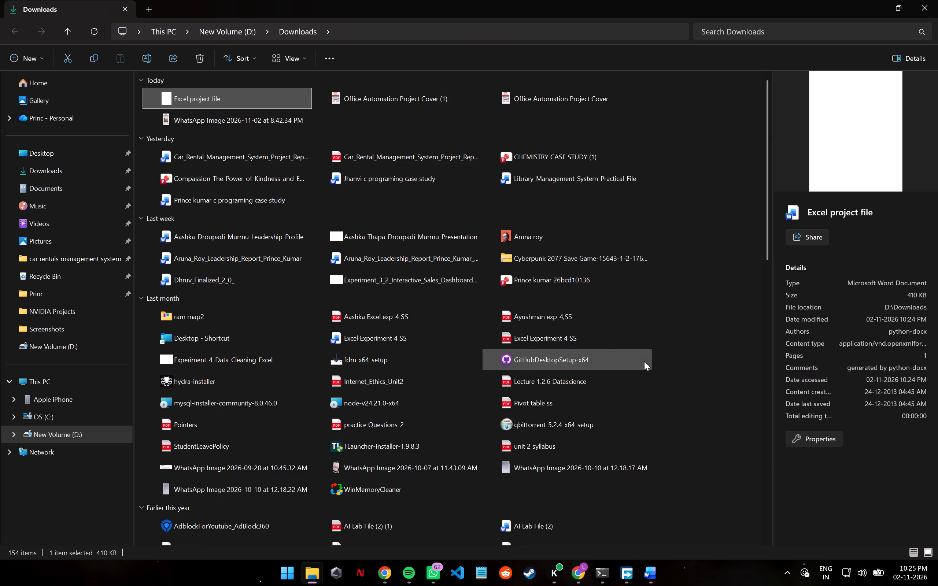
Open the "Excel project file" document in Word.
double_click(249, 100)
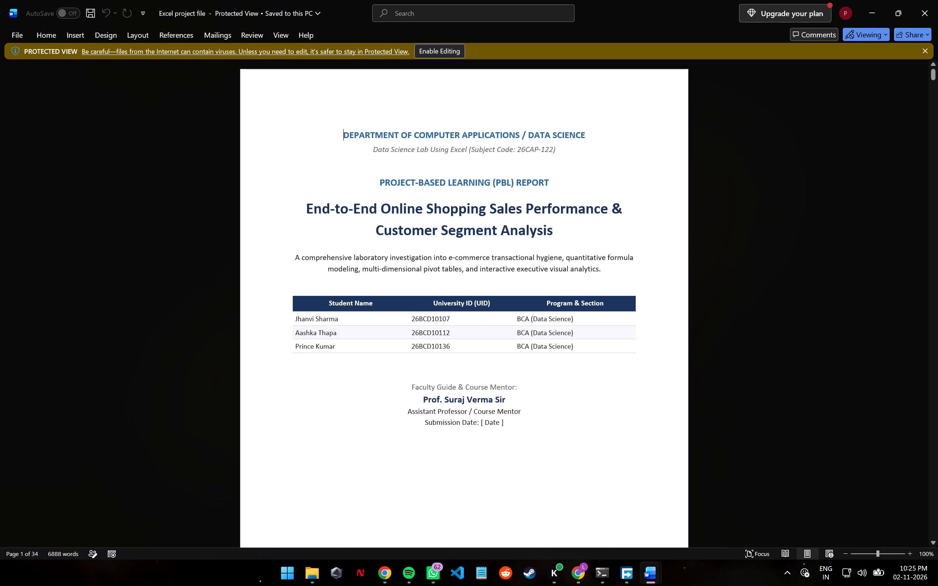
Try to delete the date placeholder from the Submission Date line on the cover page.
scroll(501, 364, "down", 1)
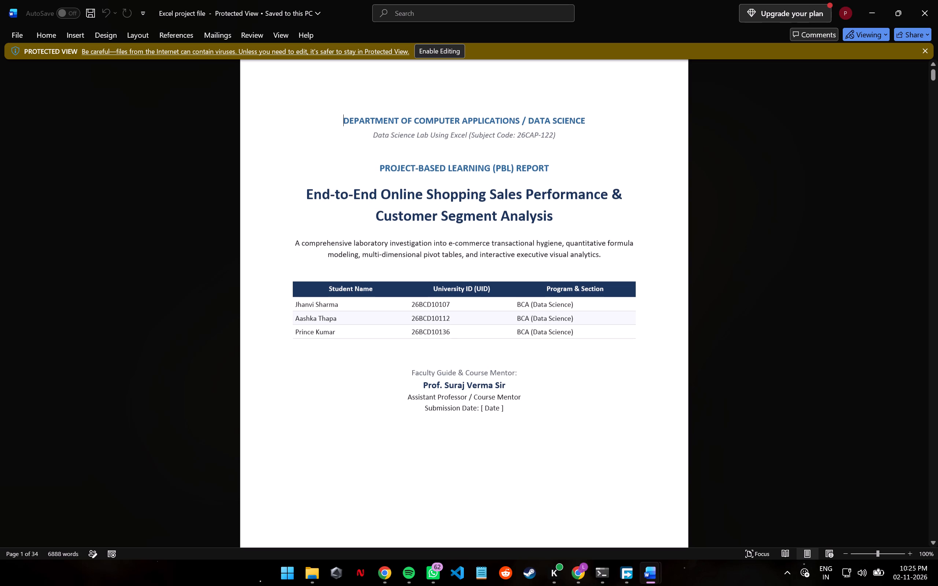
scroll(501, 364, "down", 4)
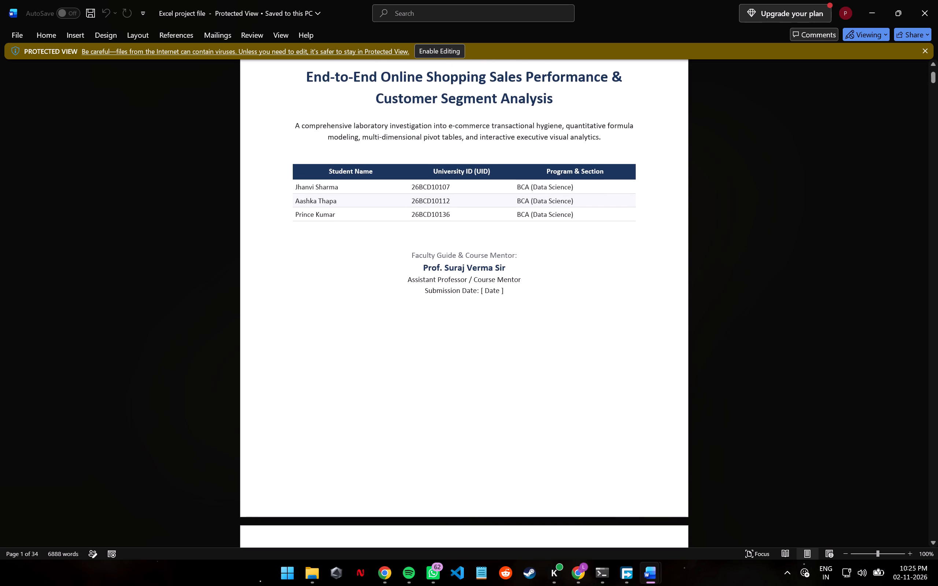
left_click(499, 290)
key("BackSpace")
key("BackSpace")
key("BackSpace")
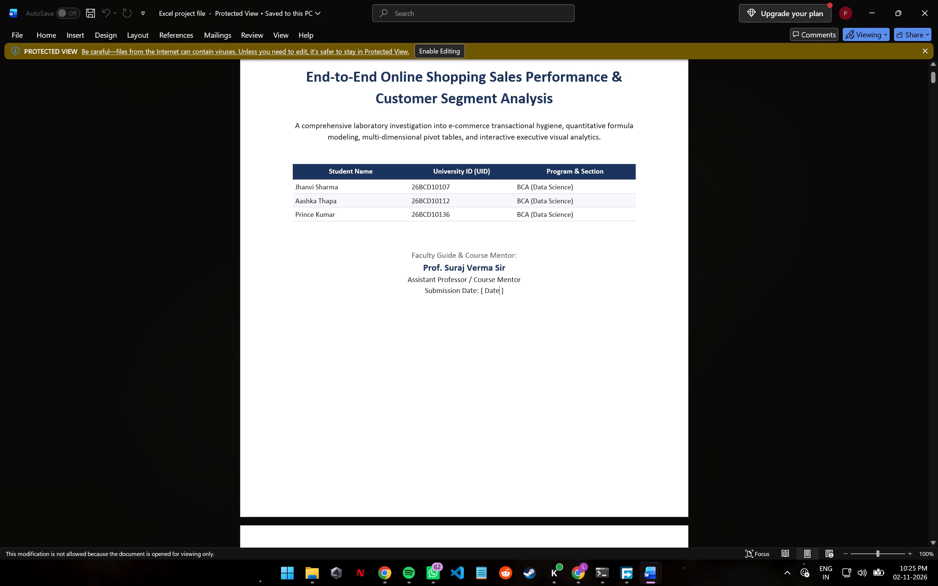
Enable editing for the protected report document.
left_click(424, 51)
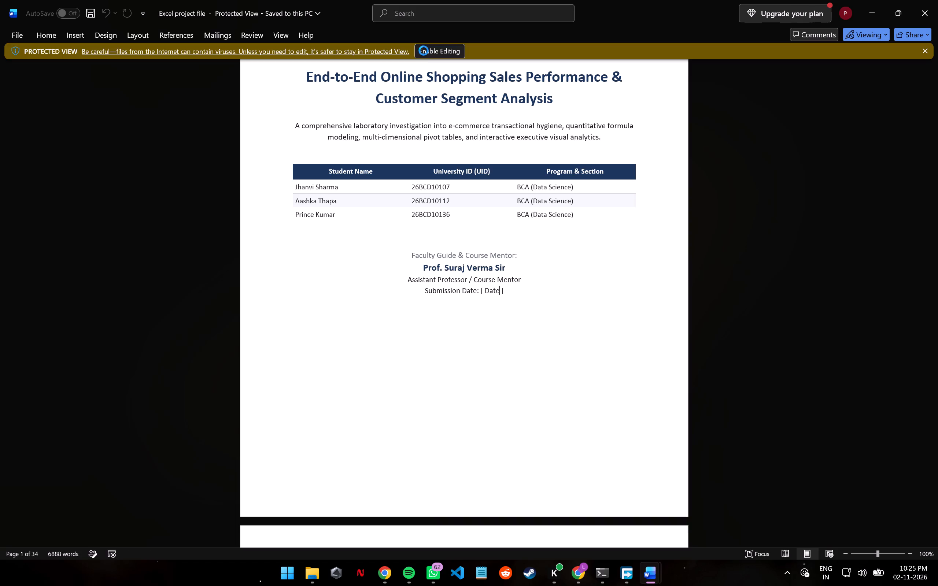
Examine the report's front matter from the cover page and certificate through the declaration and acknowledgement to the table of contents.
scroll(468, 401, "down", 2)
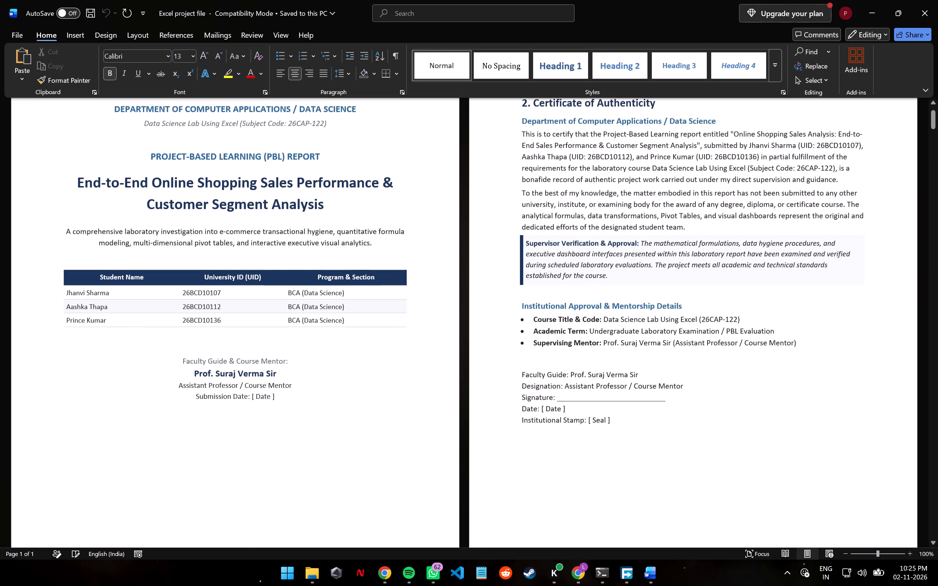
scroll(467, 402, "down", 6)
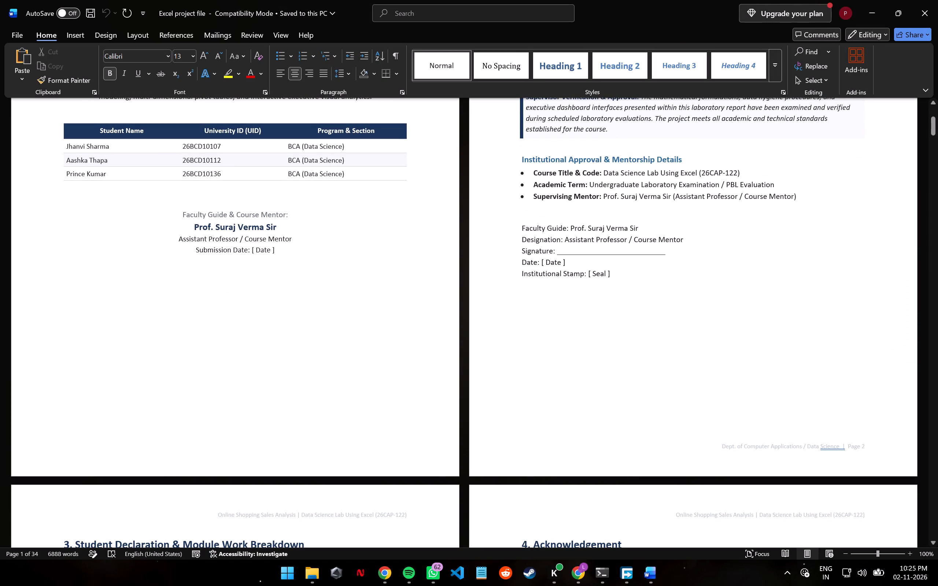
scroll(440, 413, "down", 6)
scroll(439, 414, "up", 5)
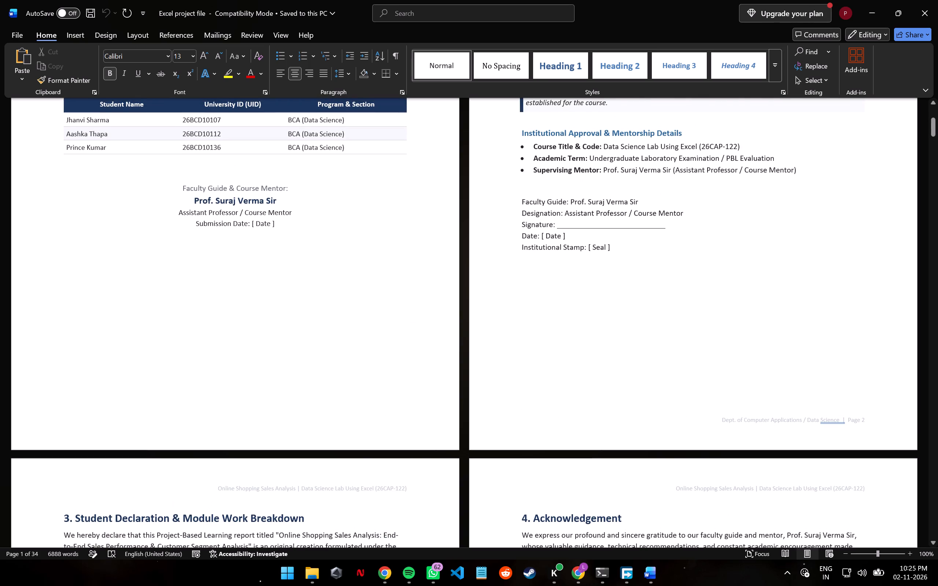
scroll(439, 419, "up", 5)
scroll(439, 419, "down", 16)
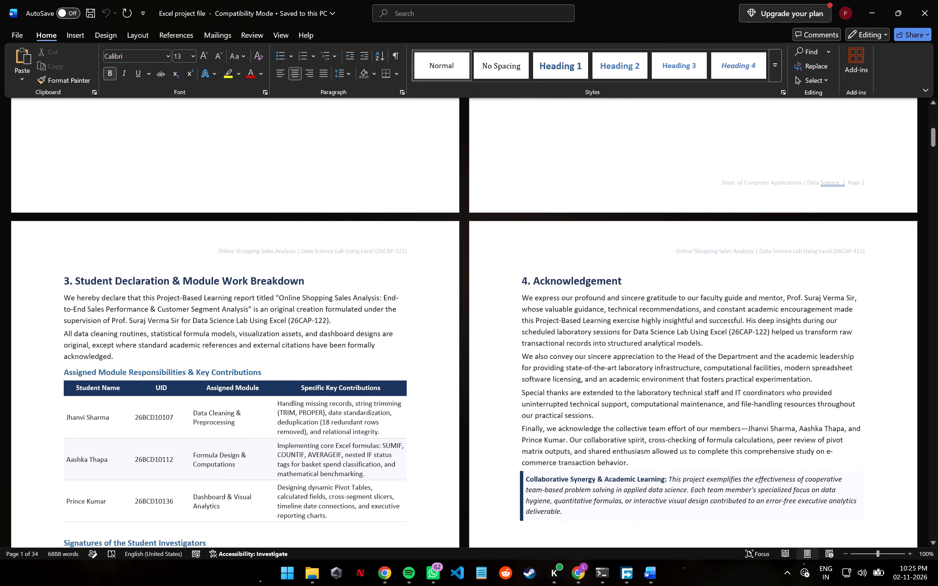
scroll(443, 414, "down", 13)
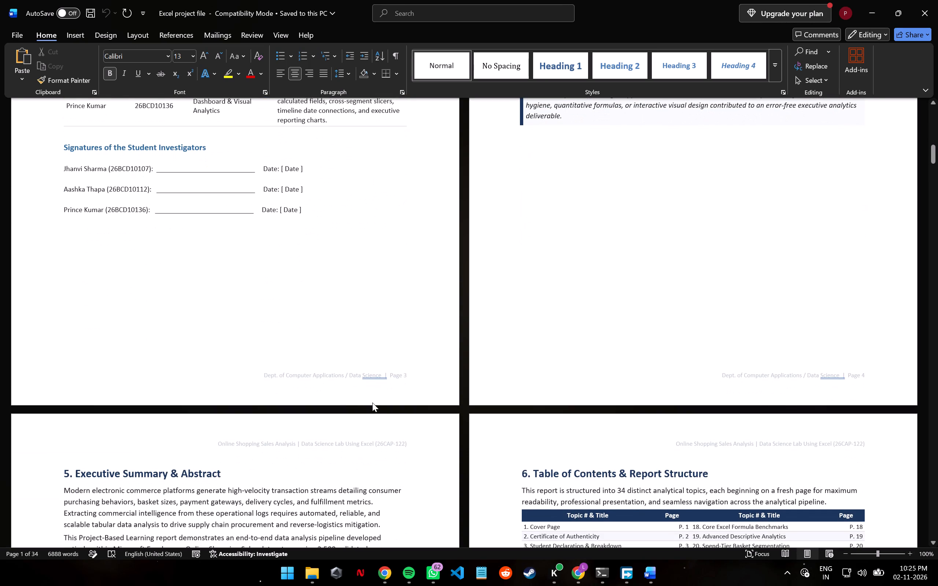
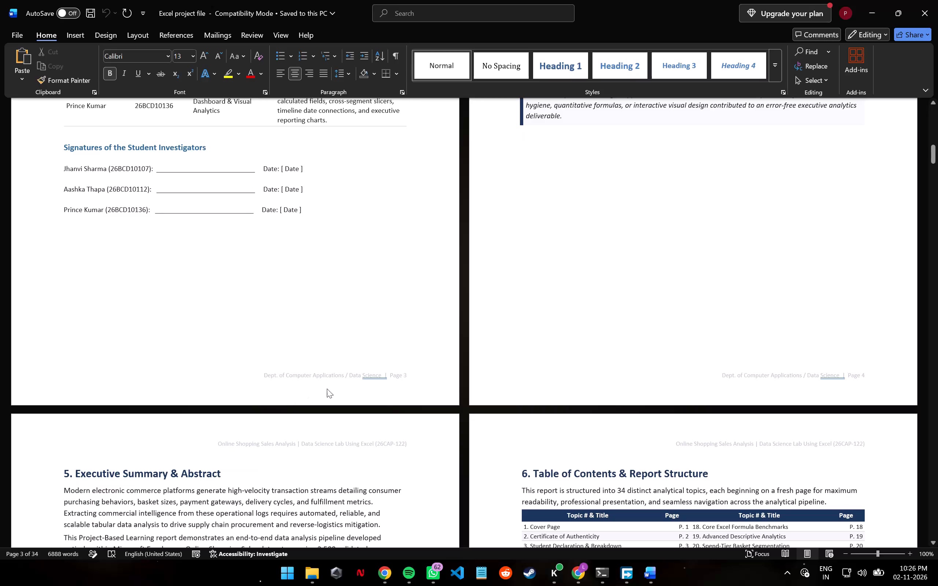
Examine the student declaration, acknowledgement, executive summary and table of contents sections of the report.
scroll(541, 324, "up", 15)
scroll(502, 342, "up", 2)
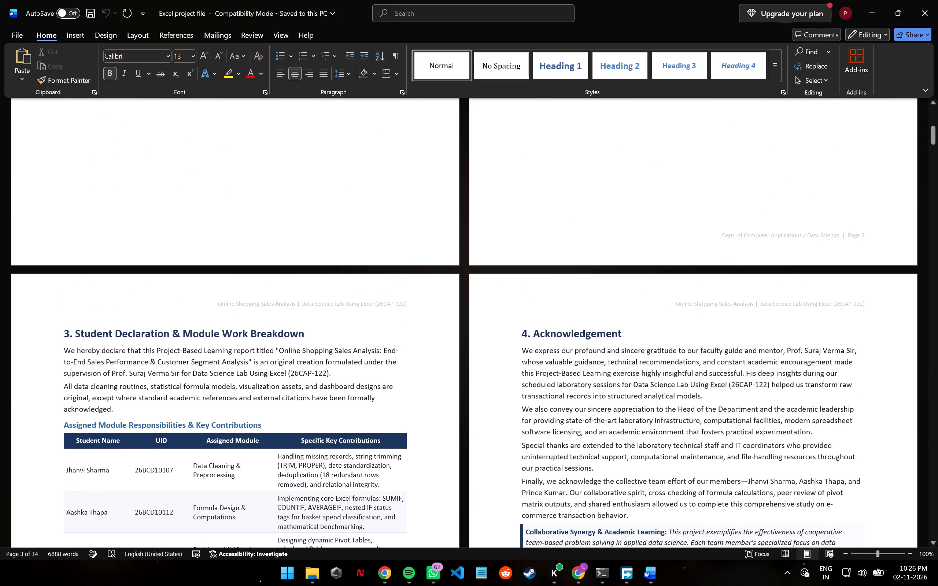
scroll(467, 327, "down", 3)
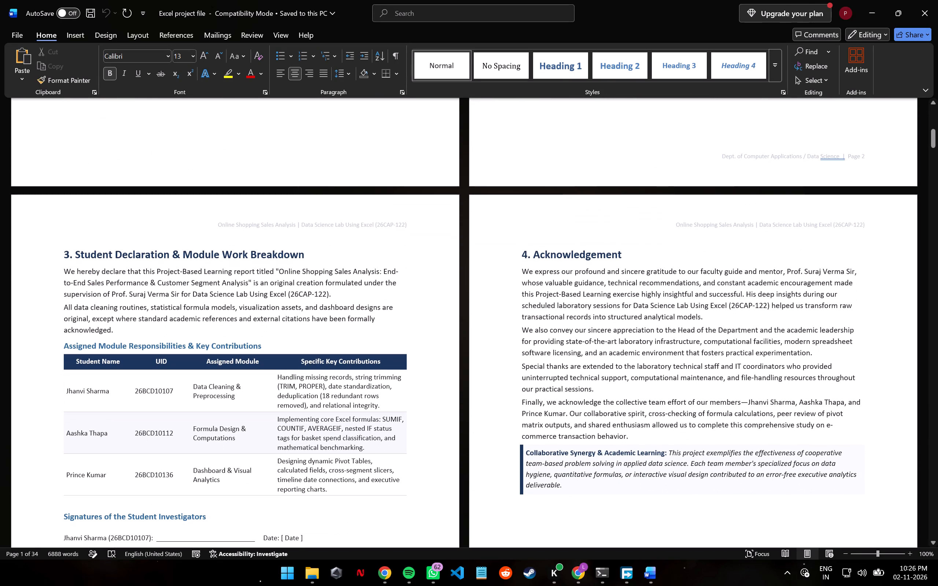
scroll(464, 333, "down", 20)
scroll(465, 332, "up", 1)
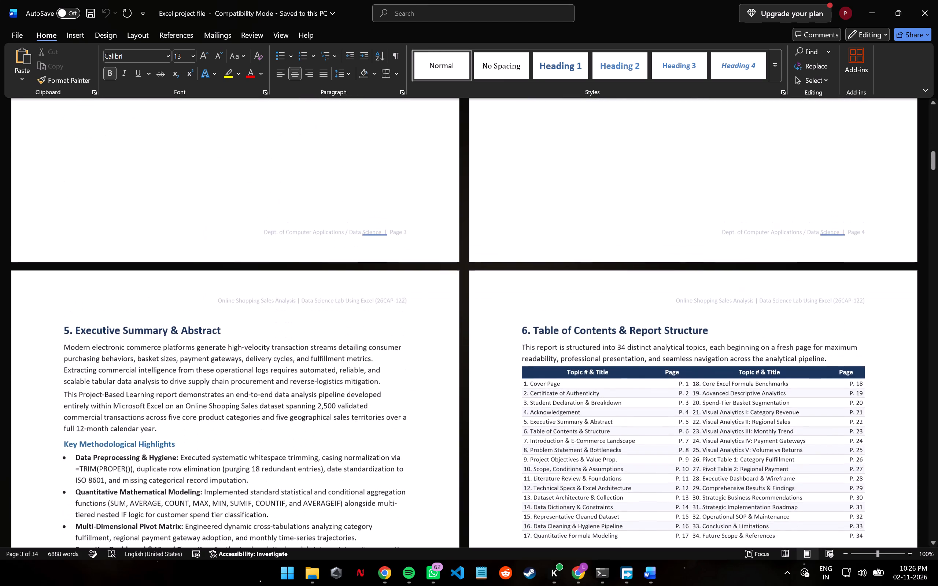
scroll(465, 332, "up", 2)
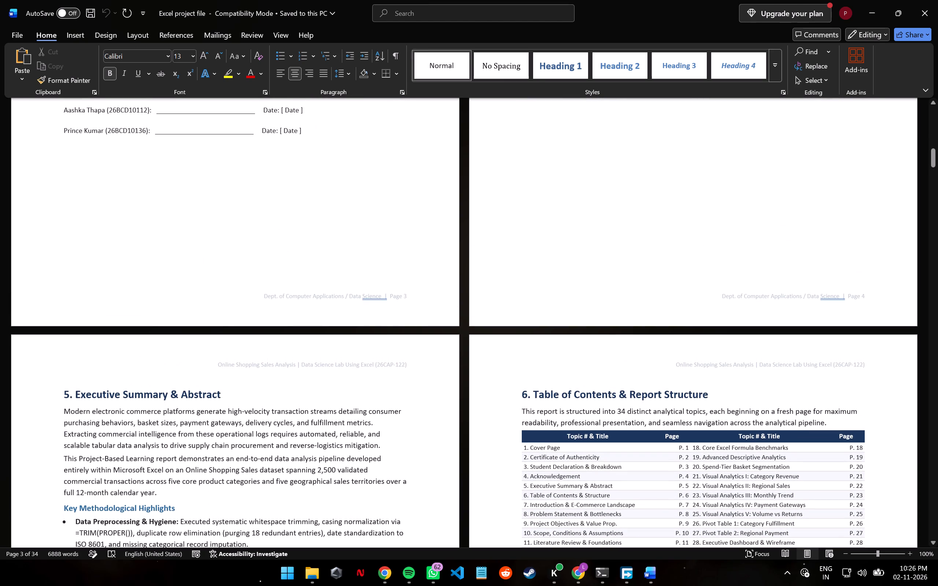
scroll(461, 383, "down", 5)
scroll(424, 390, "down", 15)
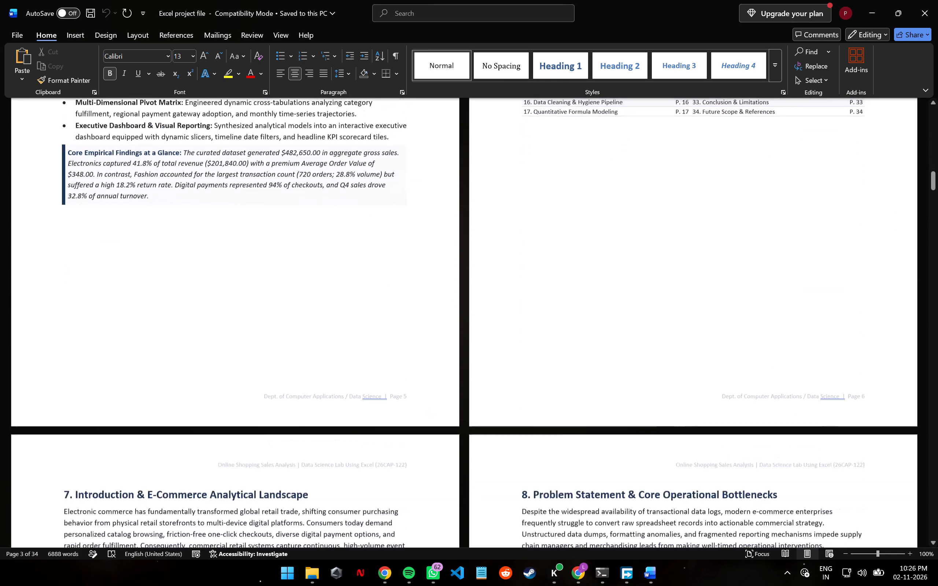
Examine the report body from the introduction and problem statement through the data dictionary to the data cleaning pipeline.
scroll(427, 408, "down", 13)
scroll(301, 392, "down", 6)
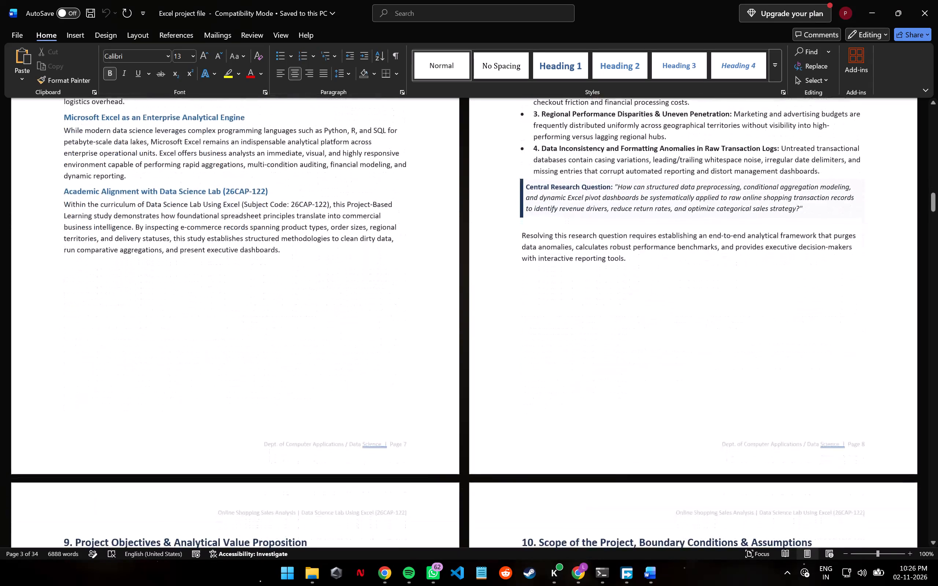
scroll(319, 398, "down", 19)
scroll(322, 418, "down", 5)
scroll(322, 420, "up", 5)
scroll(322, 422, "down", 1)
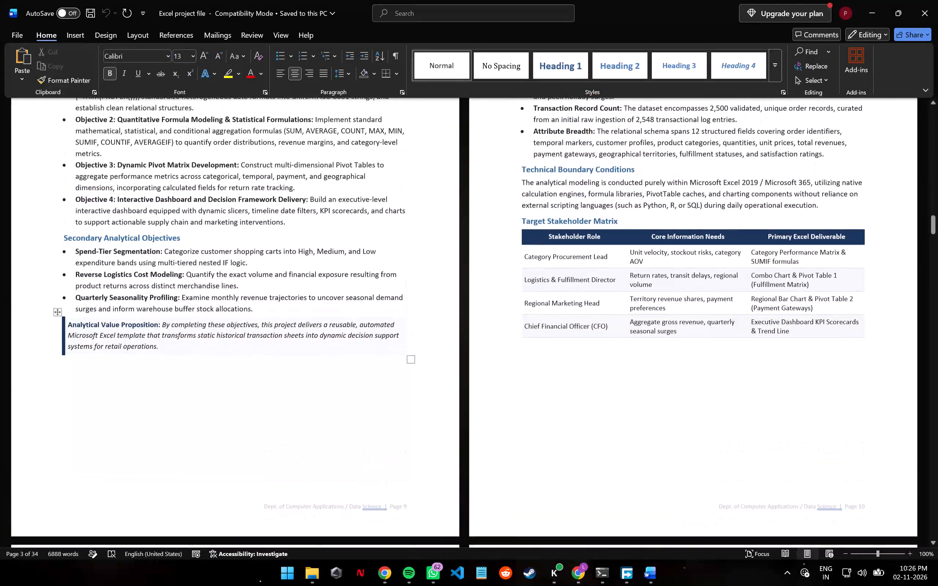
scroll(322, 422, "down", 20)
scroll(322, 422, "down", 1)
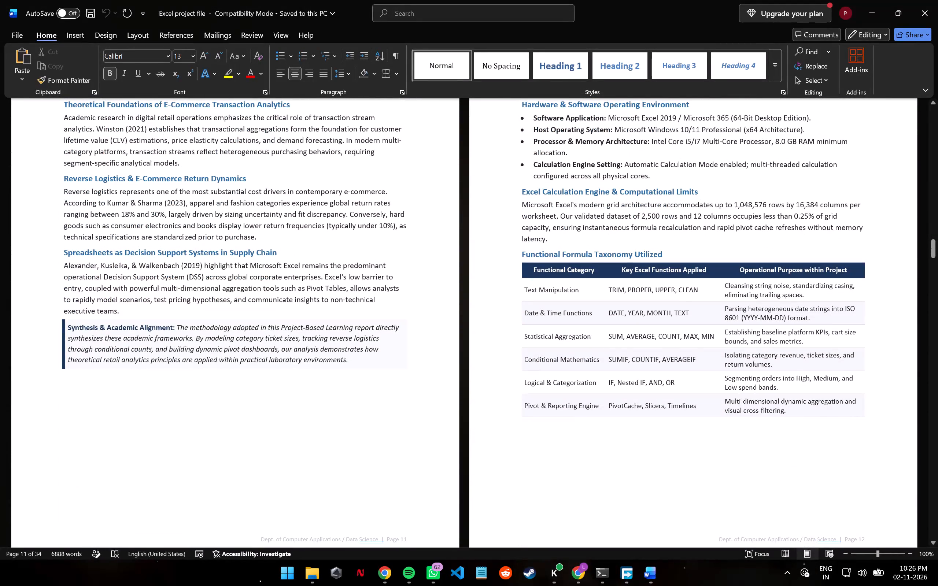
scroll(560, 439, "down", 5)
scroll(525, 419, "down", 6)
scroll(597, 436, "down", 11)
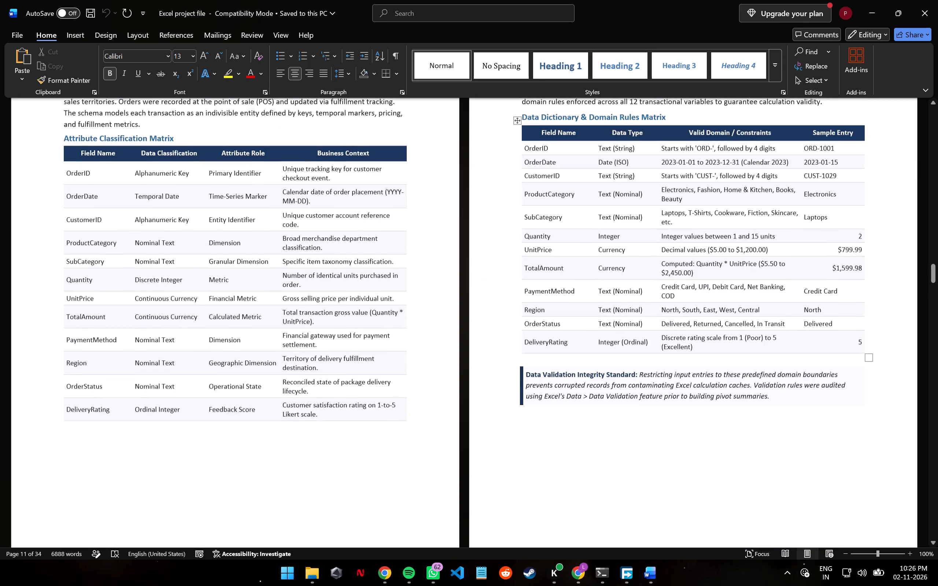
scroll(556, 424, "down", 17)
scroll(429, 359, "up", 3)
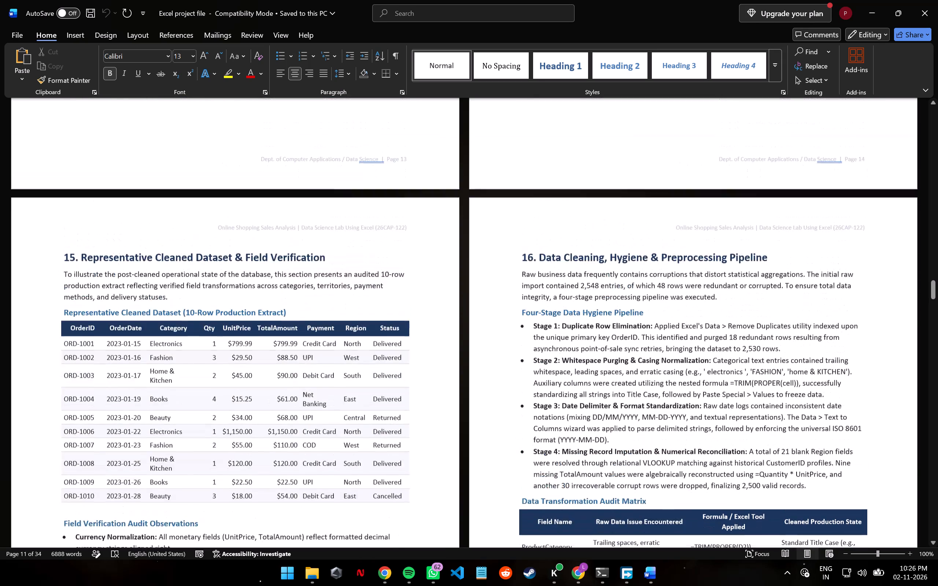
Examine the formula benchmark, visual analytics chart, pivot table and executive dashboard sections.
scroll(404, 382, "down", 20)
scroll(404, 382, "down", 16)
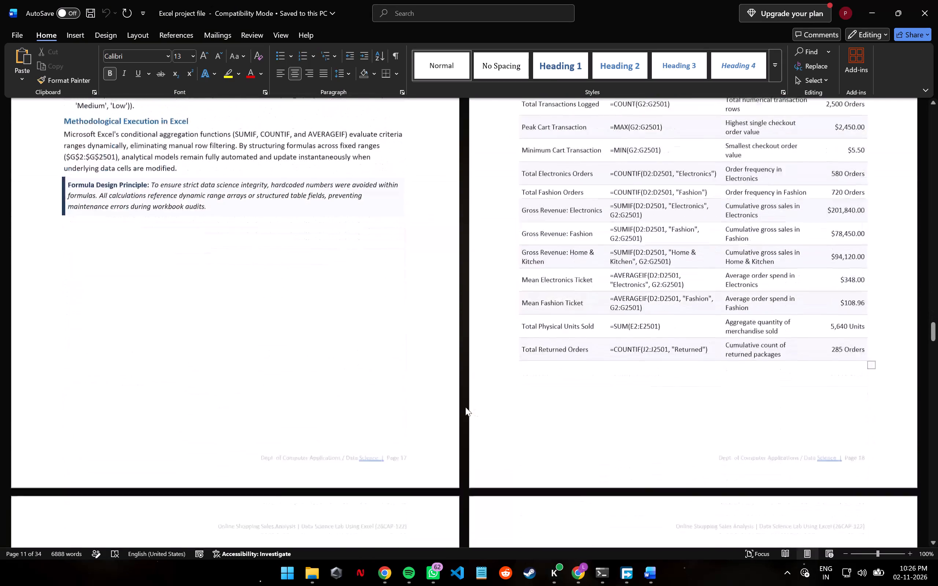
scroll(465, 407, "down", 20)
scroll(465, 407, "down", 8)
scroll(522, 407, "down", 4)
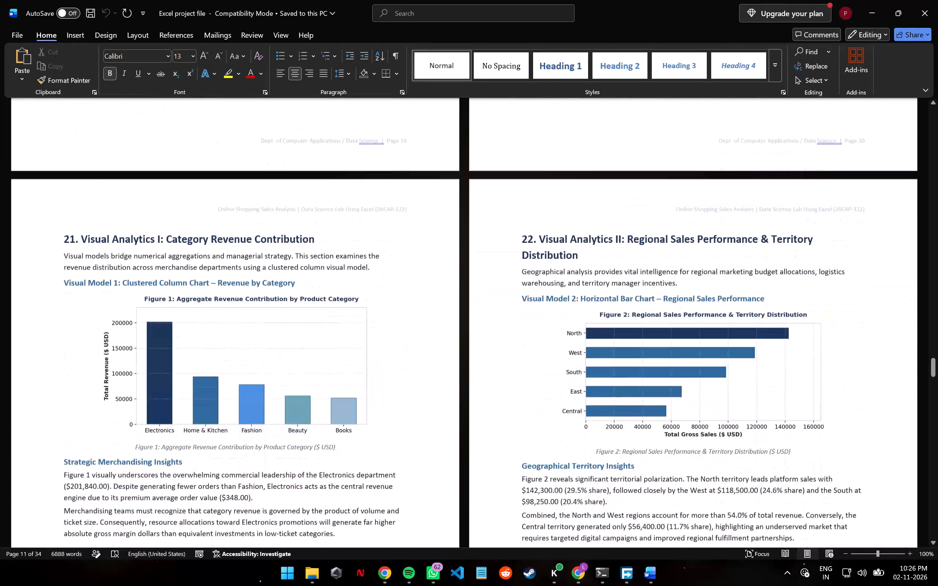
scroll(523, 408, "down", 5)
scroll(512, 411, "down", 20)
scroll(512, 411, "down", 3)
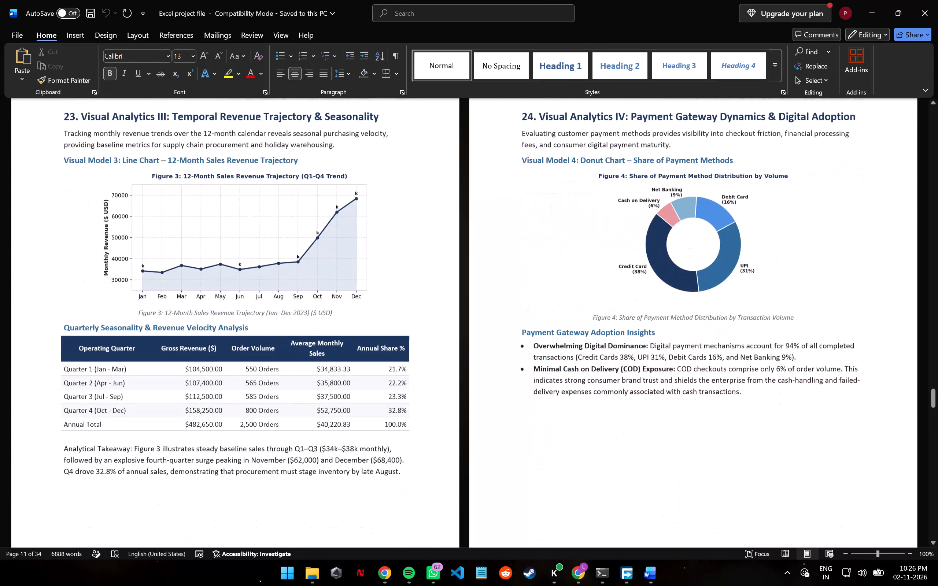
scroll(599, 432, "down", 20)
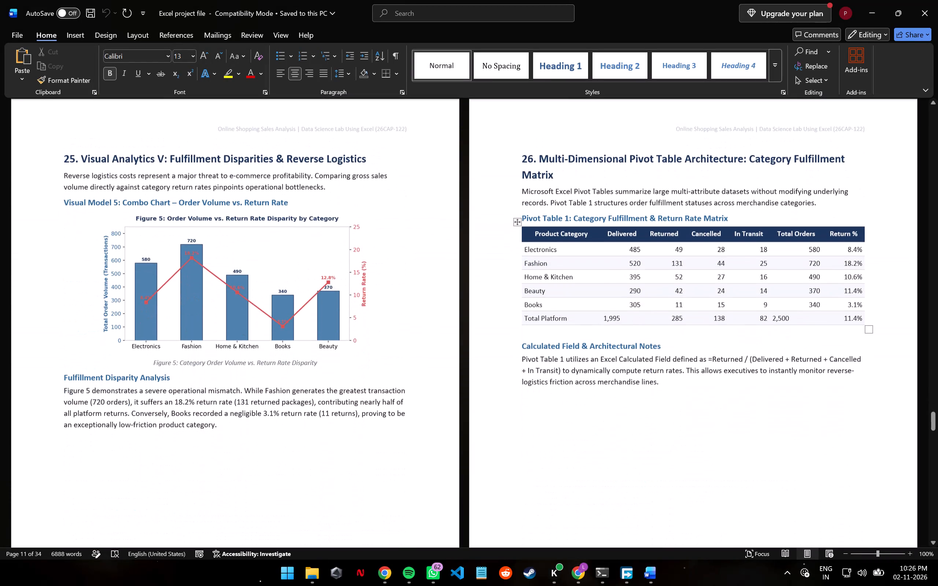
scroll(603, 421, "down", 20)
scroll(603, 421, "down", 4)
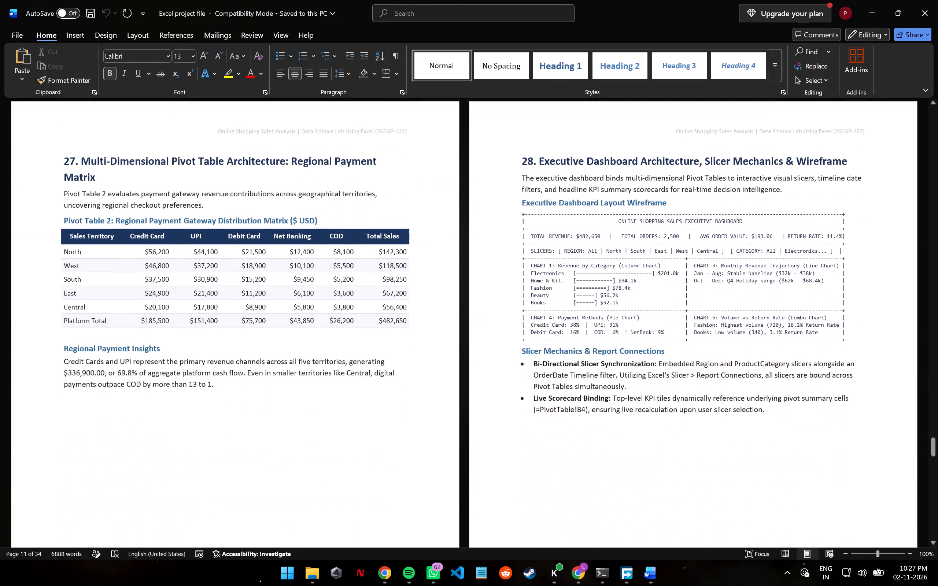
Examine the closing sections from the empirical findings and recommendations through the roadmap and SOP to the references.
scroll(613, 404, "down", 15)
scroll(621, 389, "up", 1)
scroll(620, 389, "down", 7)
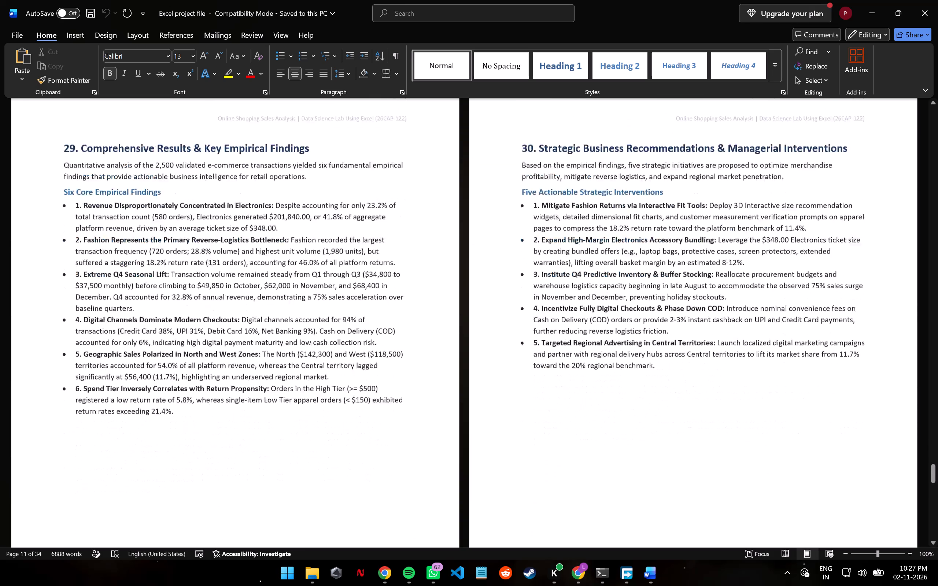
scroll(617, 391, "down", 13)
scroll(608, 355, "down", 15)
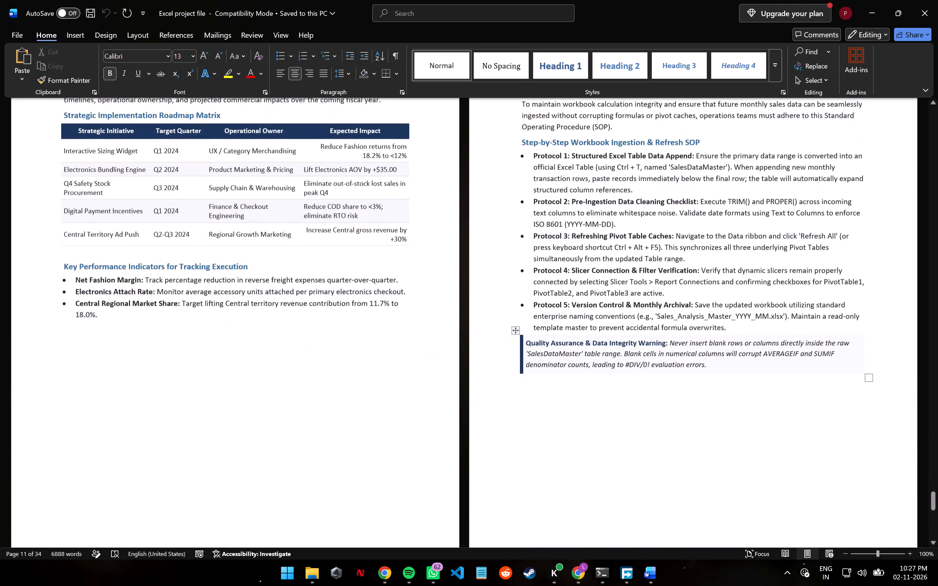
scroll(608, 356, "down", 20)
scroll(608, 356, "down", 14)
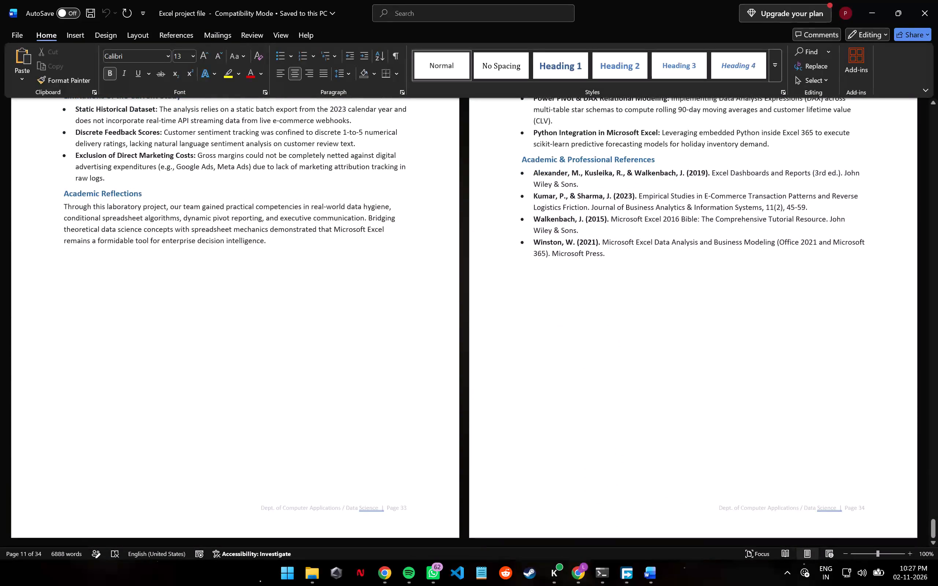
Replace the date placeholder in the cover page's Submission Date line with 05-11-20206, keeping the square brackets.
left_click_drag(929, 523, 915, 306)
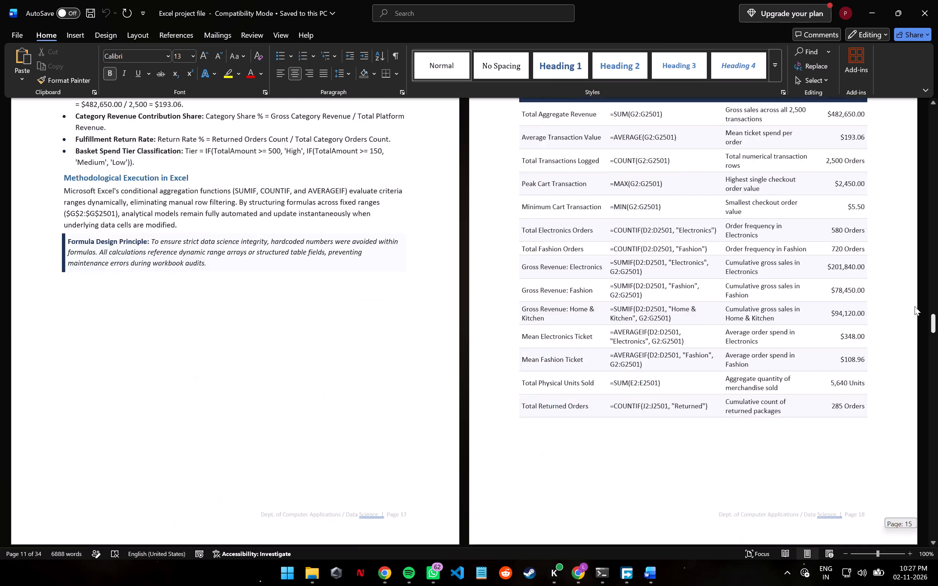
left_click_drag(915, 306, 888, 114)
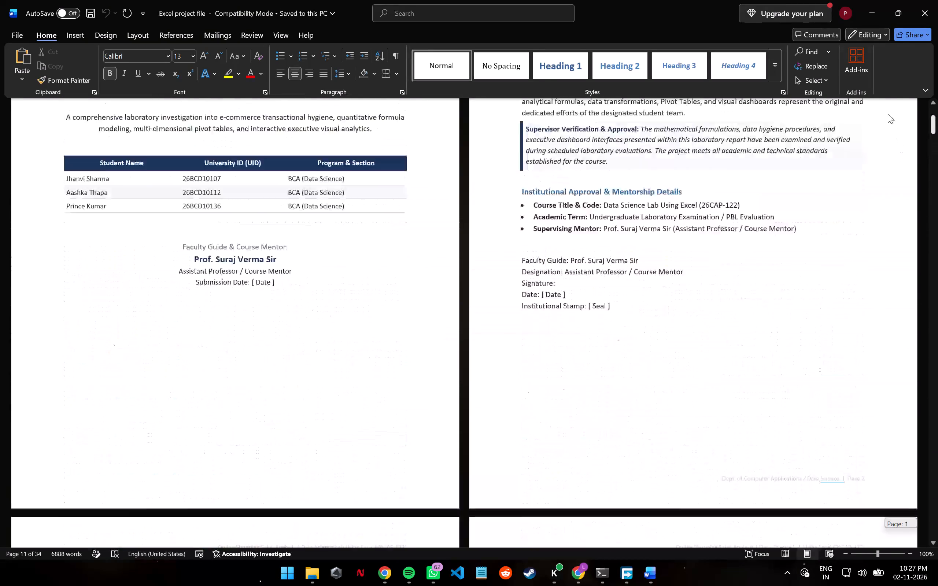
left_click_drag(888, 114, 887, 107)
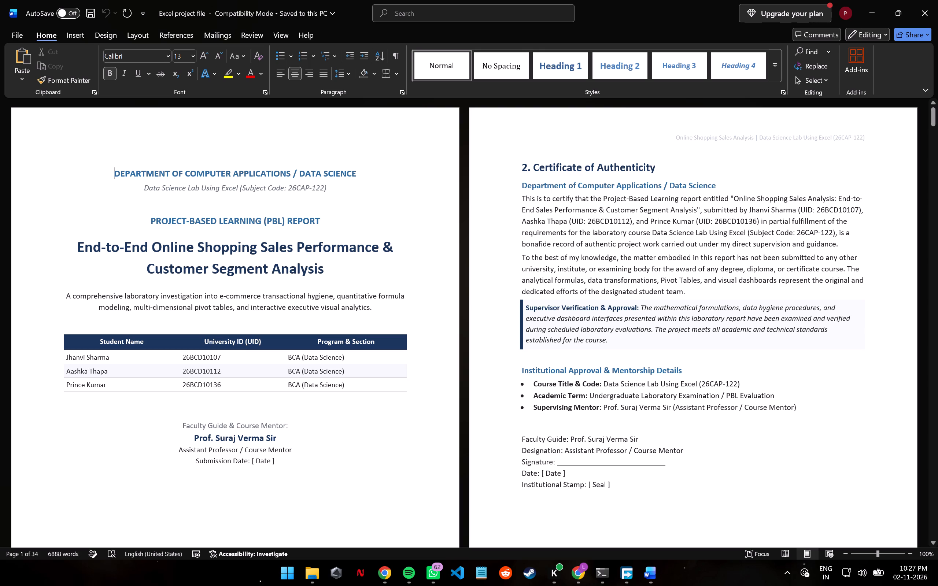
left_click(269, 459)
key("BackSpace")
key("BackSpace")
key("BackSpace")
key("BackSpace")
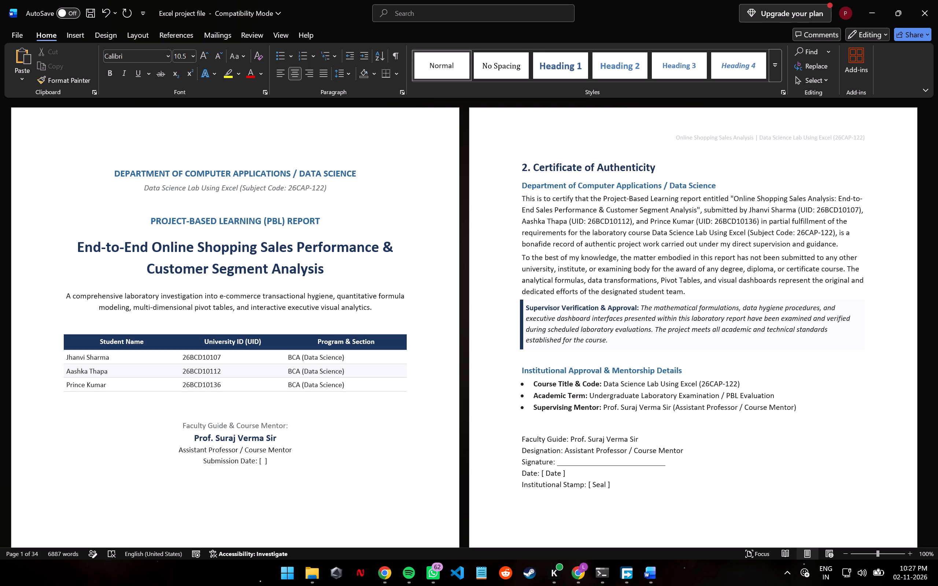
key("5")
key("BackSpace")
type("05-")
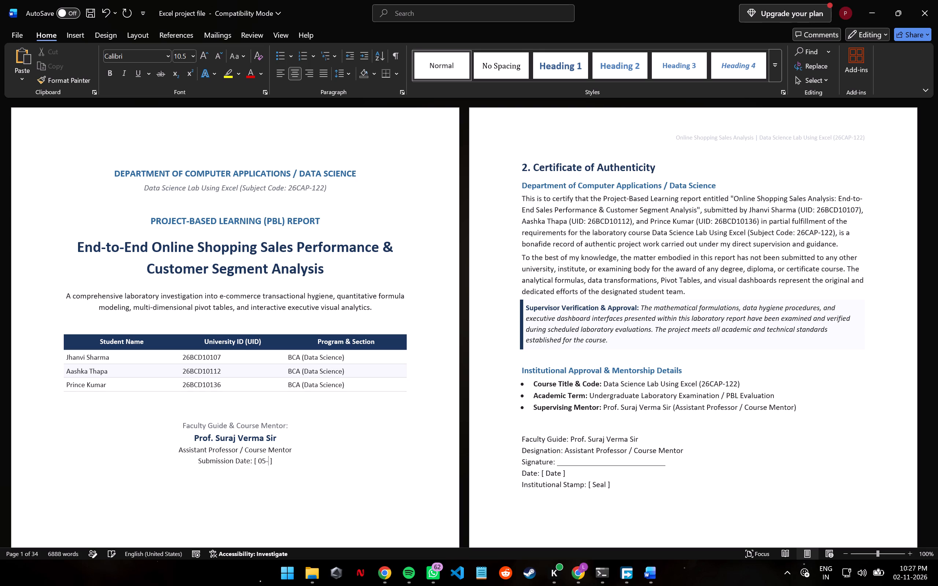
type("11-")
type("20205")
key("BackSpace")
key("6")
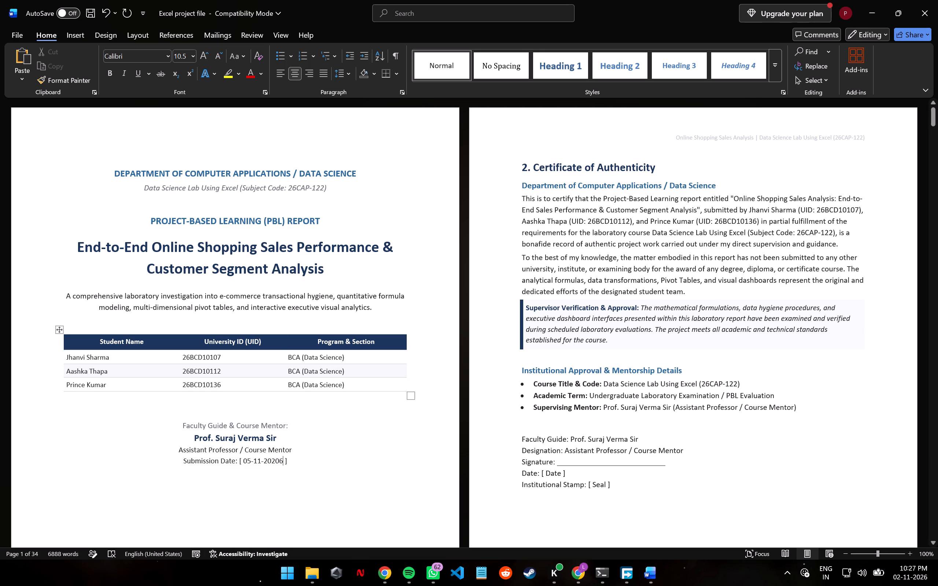
Enlarge the student details table on the cover page, making it slightly wider with taller rows.
scroll(355, 433, "down", 5)
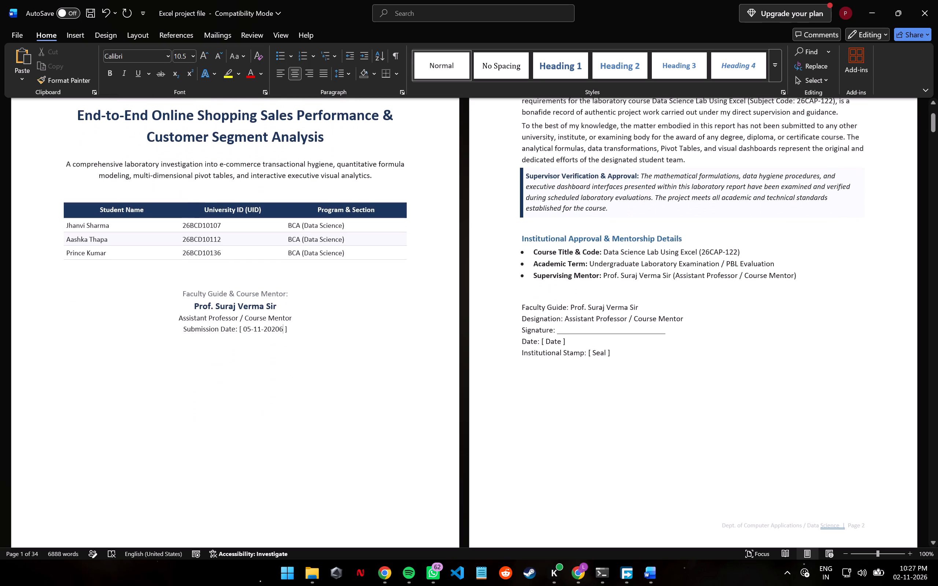
scroll(347, 420, "down", 2)
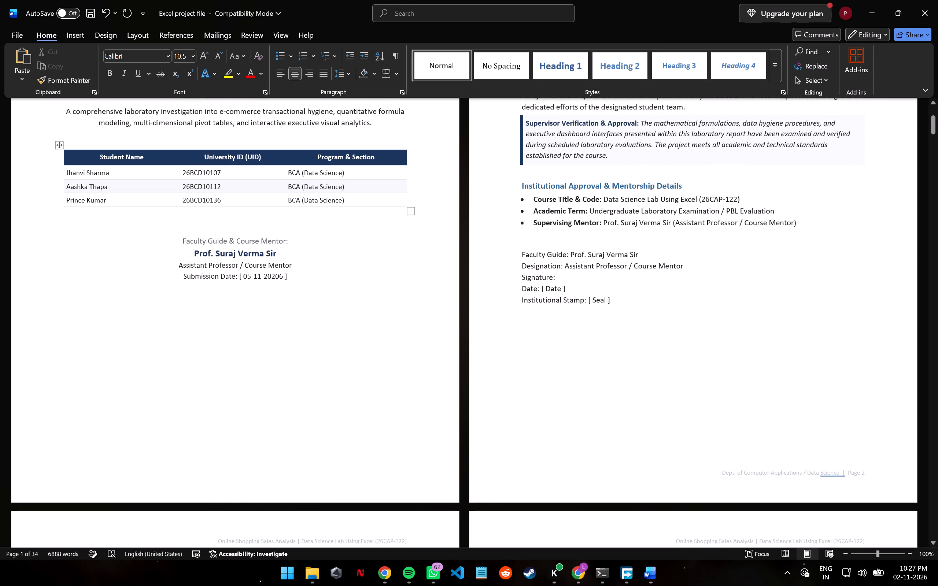
left_click_drag(411, 212, 411, 213)
left_click_drag(411, 213, 416, 226)
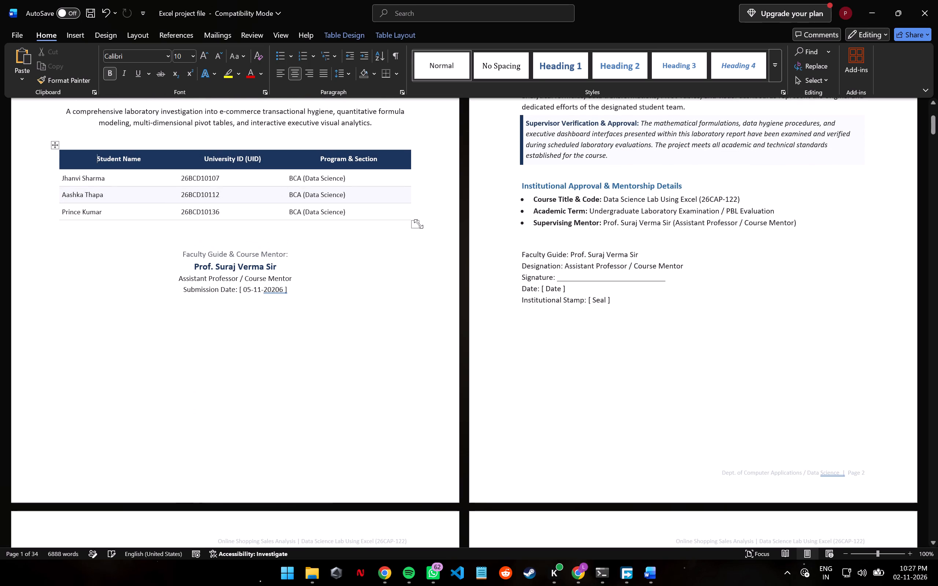
left_click_drag(418, 226, 420, 242)
scroll(372, 261, "up", 9)
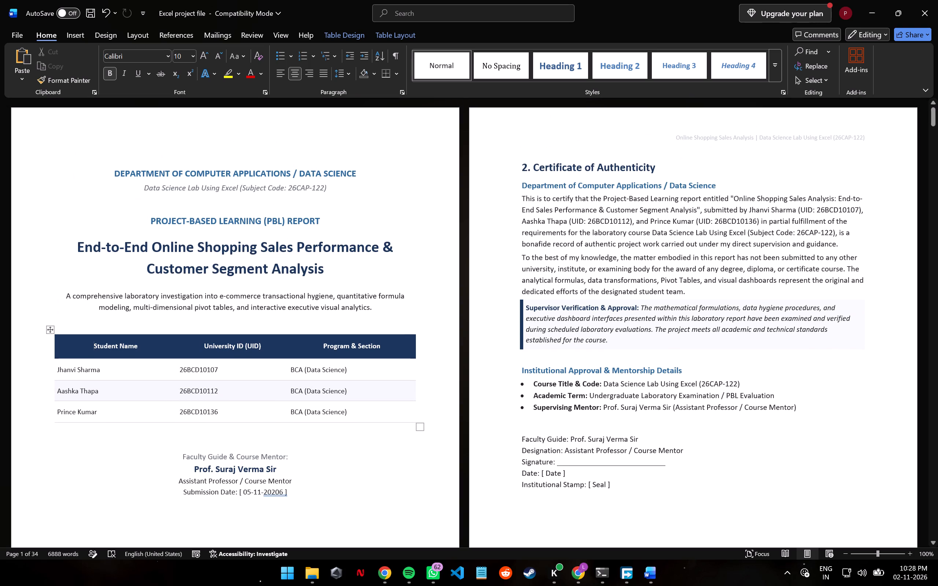
Add "using excel" after "Data Science" in the page footer and save the document.
scroll(245, 275, "down", 8)
scroll(267, 282, "down", 16)
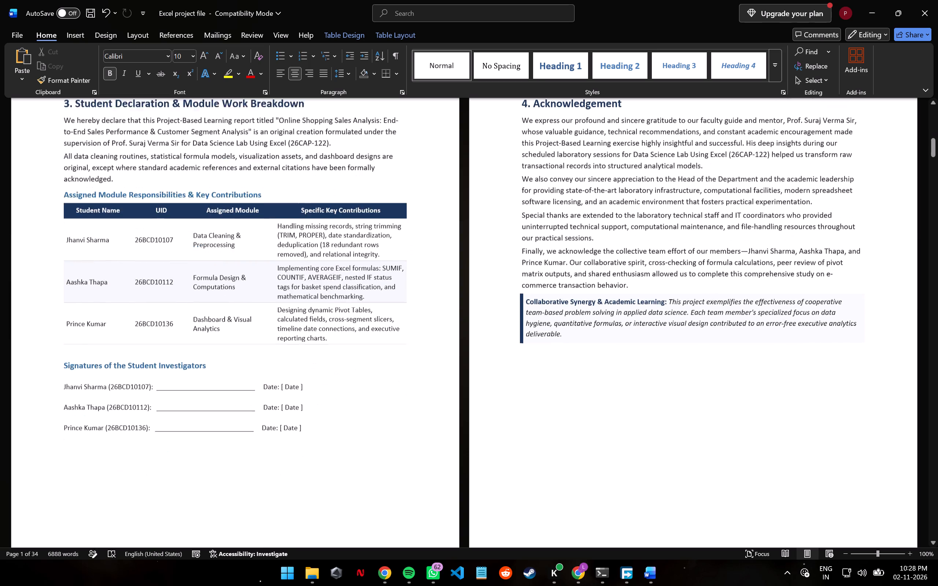
scroll(336, 312, "down", 8)
scroll(365, 290, "down", 2)
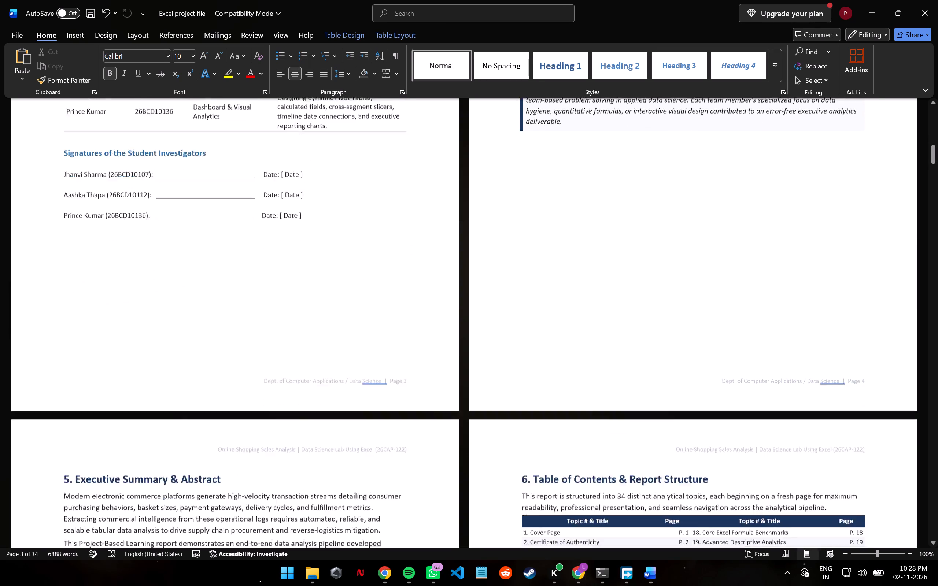
scroll(365, 290, "down", 3)
scroll(400, 290, "down", 5)
scroll(423, 238, "down", 16)
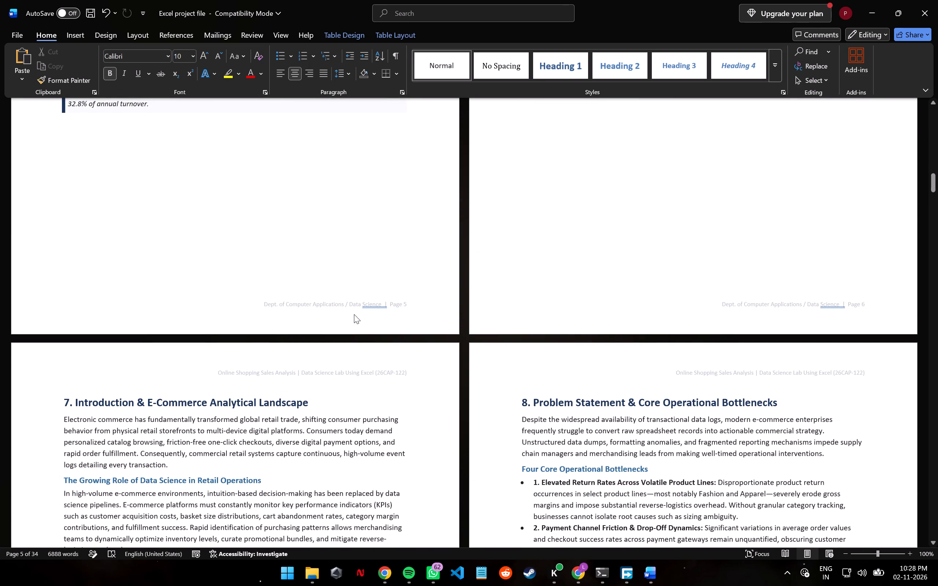
left_click(375, 303)
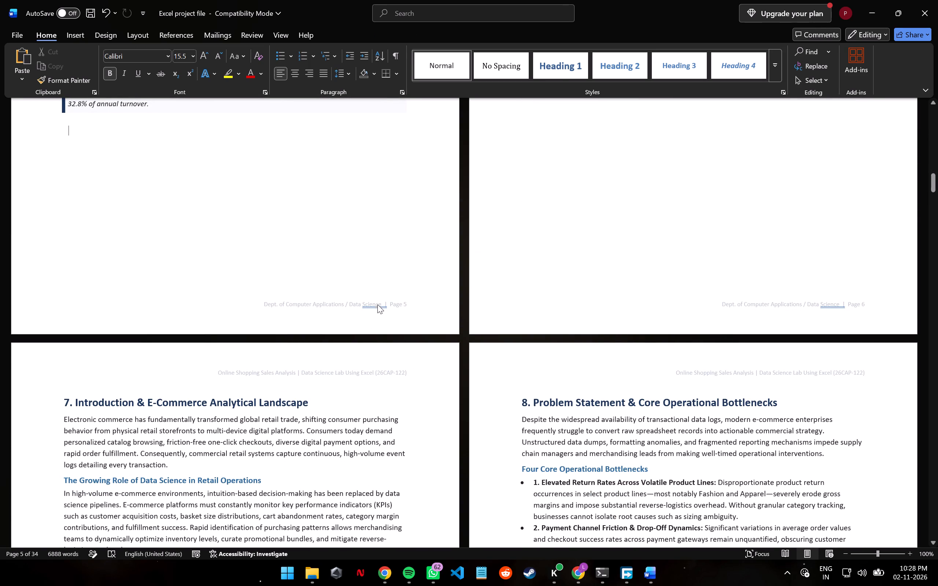
right_click(378, 303)
left_click(392, 311)
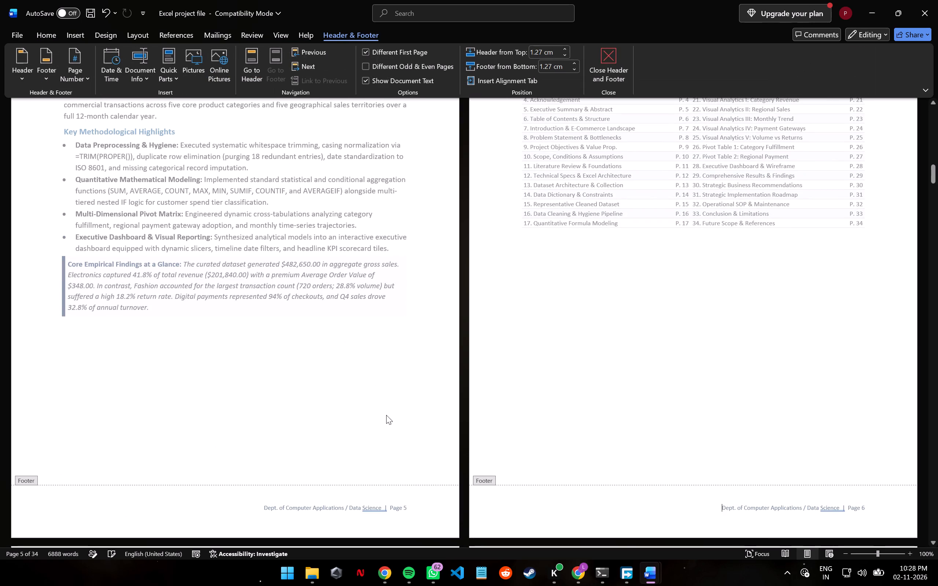
scroll(377, 418, "down", 4)
left_click(382, 403)
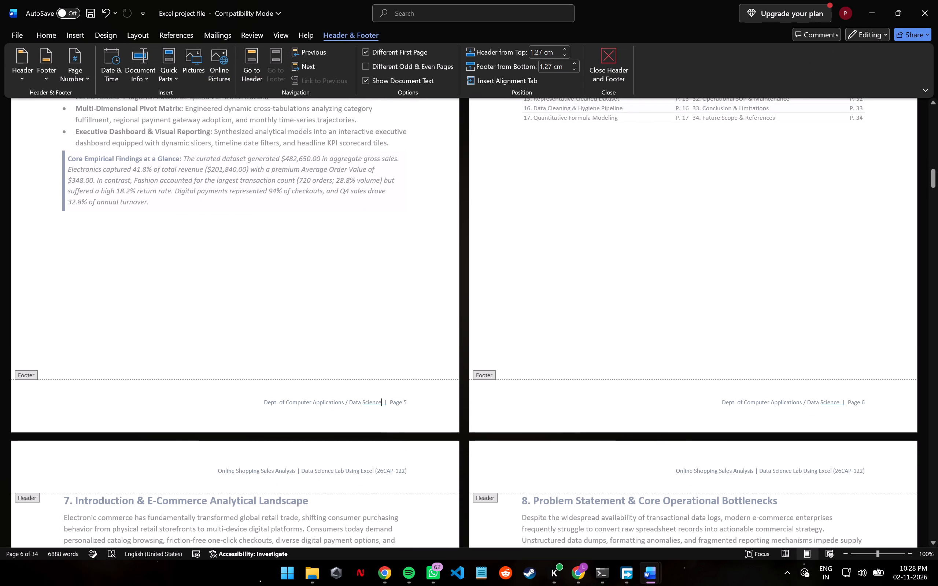
key("space")
type("using excel")
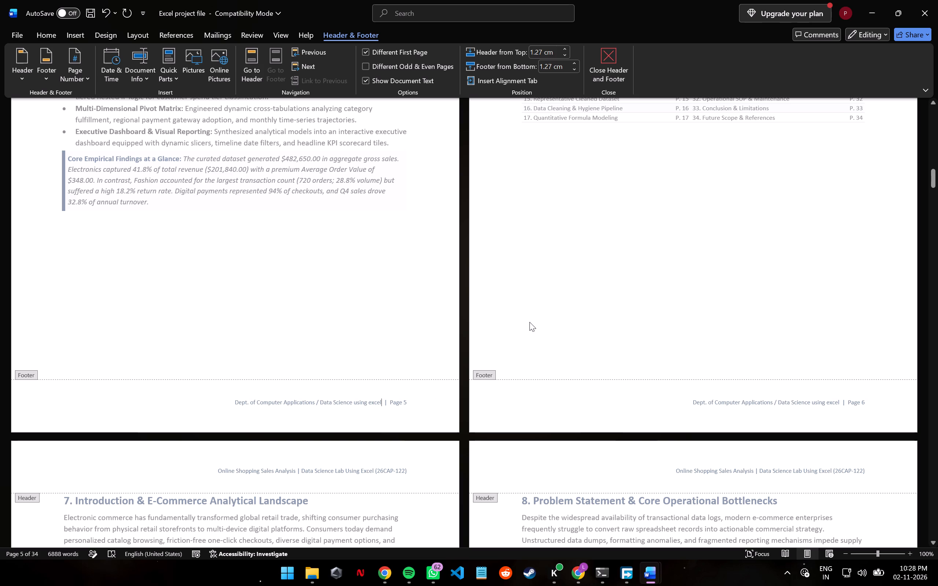
key("ctrl+s")
left_click(336, 294)
Check the edited footer text on the following pages up to page 8, and leave footer editing.
scroll(393, 312, "up", 2)
scroll(406, 318, "down", 8)
scroll(556, 422, "down", 4)
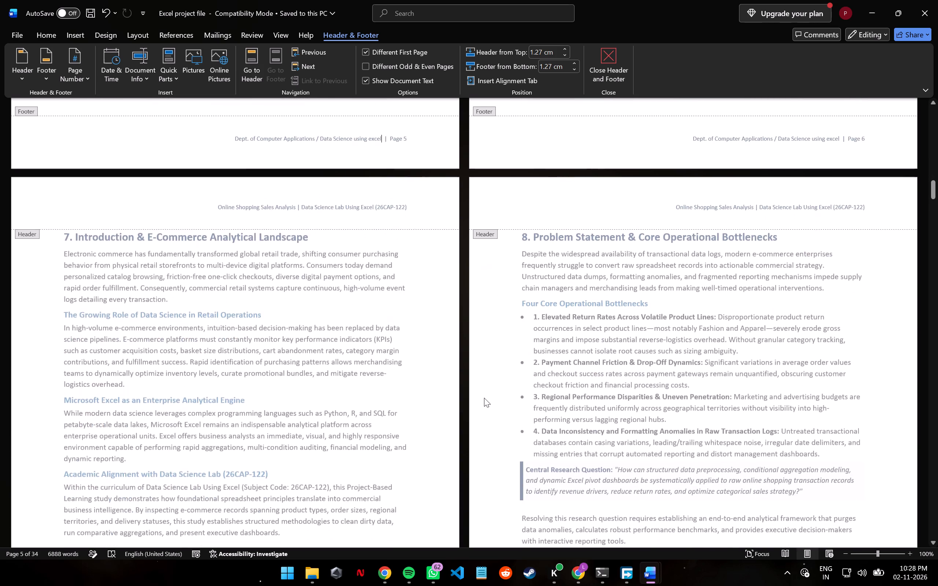
scroll(484, 398, "down", 5)
left_click(16, 14)
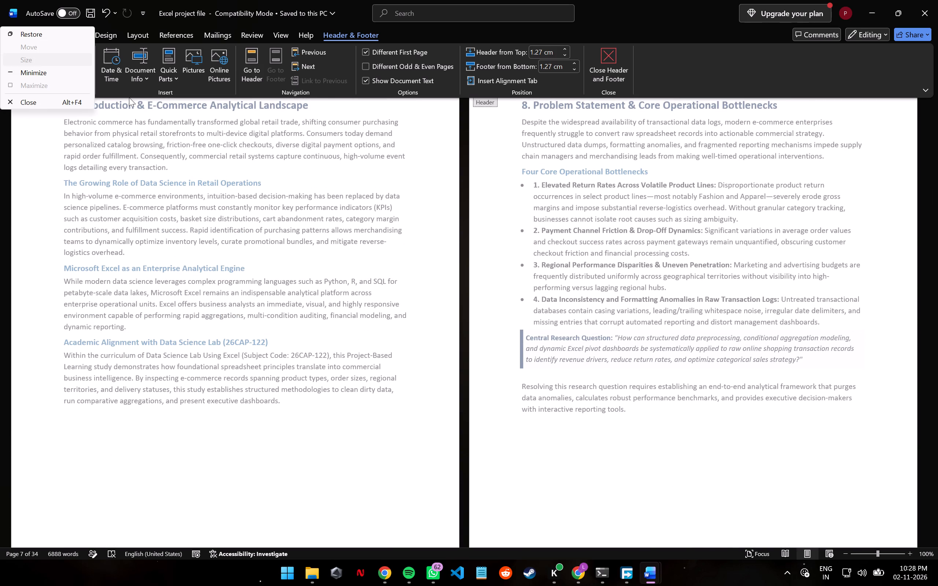
left_click(514, 191)
scroll(496, 322, "down", 5)
left_click(574, 324)
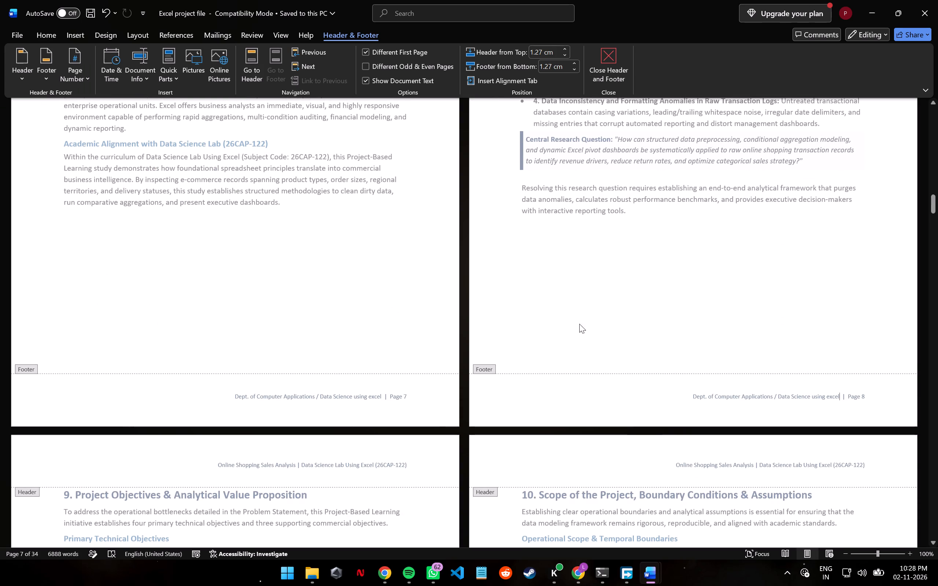
left_click(612, 73)
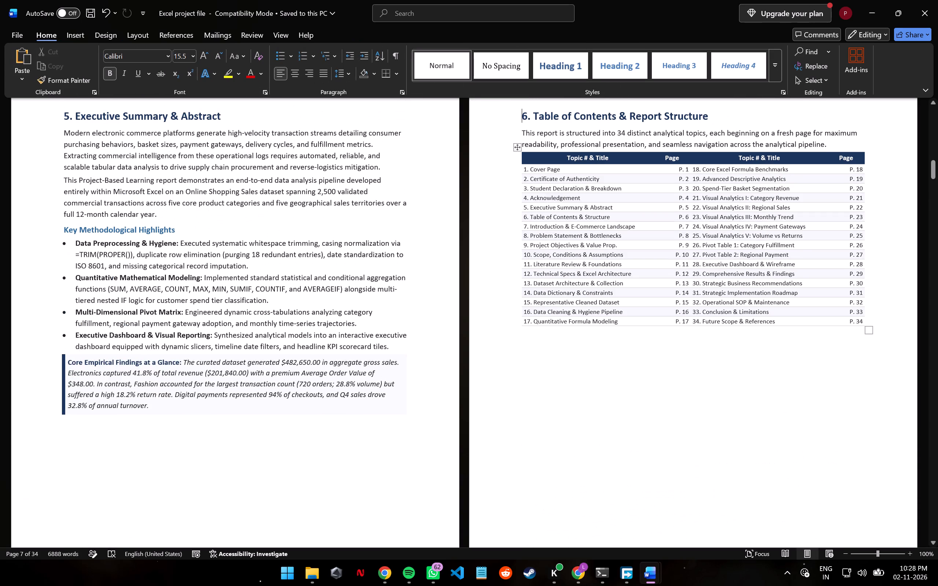
Clear the proofing marks on "excel |" in the page 5 and page 6 footers, and return to the body text.
scroll(529, 379, "up", 3)
scroll(529, 379, "down", 11)
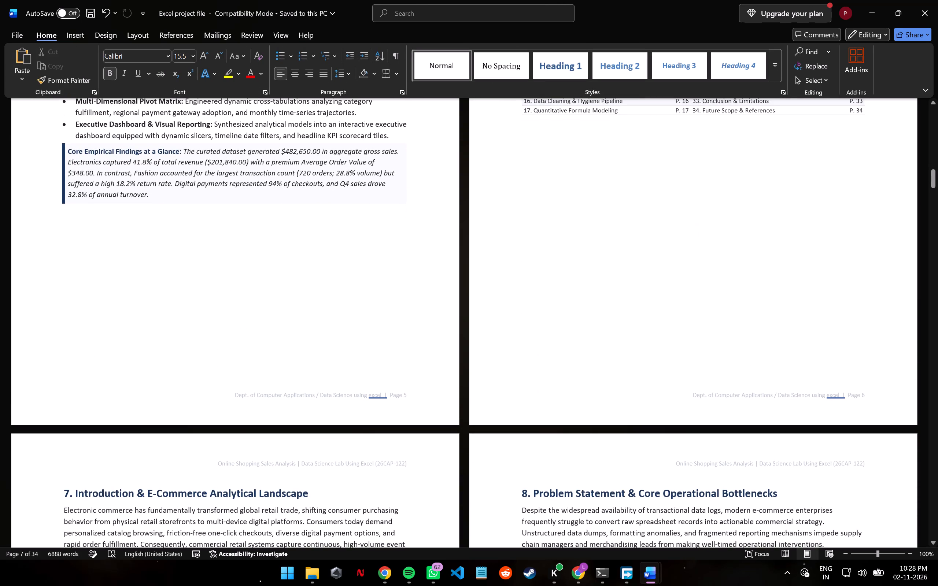
left_click(377, 393)
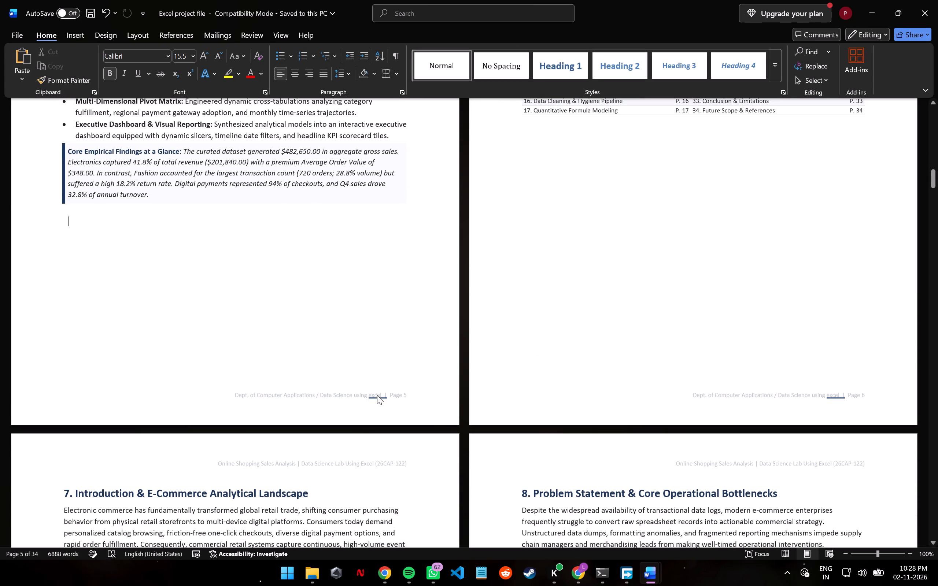
double_click(377, 395)
right_click(377, 395)
left_click(354, 228)
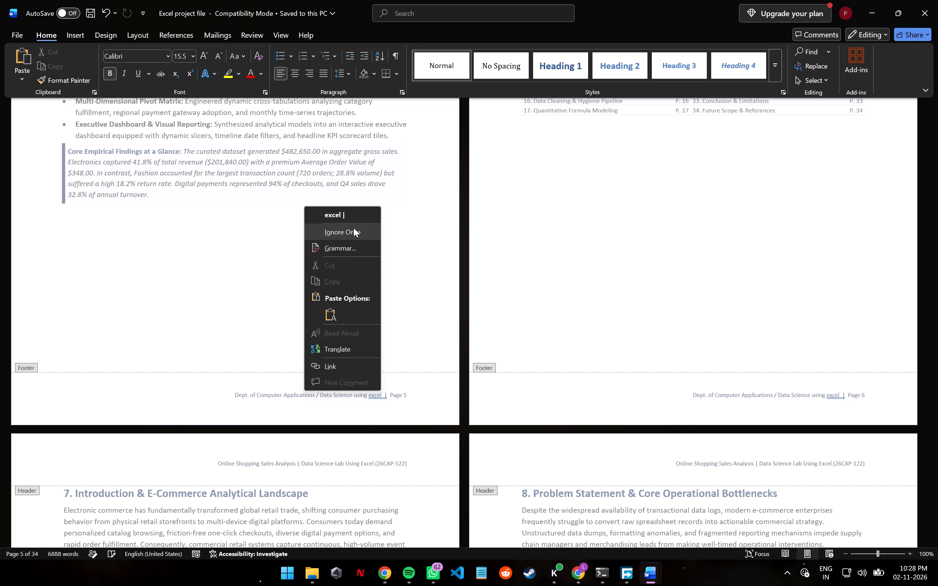
right_click(835, 397)
left_click(873, 376)
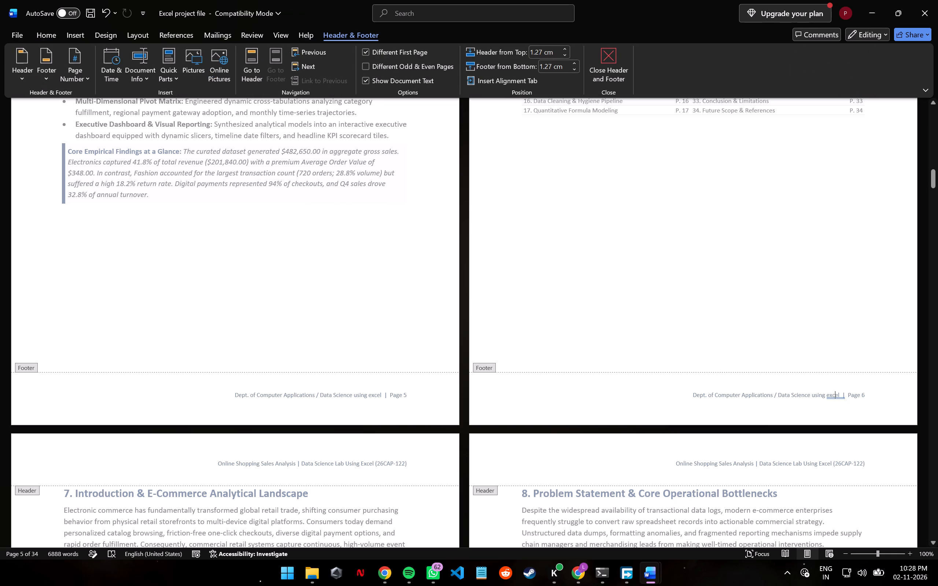
right_click(834, 396)
left_click(849, 389)
left_click(838, 396)
right_click(838, 396)
left_click(893, 364)
double_click(802, 221)
Check the footers and layout from pages 7 and 8 back to the cover page.
scroll(765, 353, "down", 18)
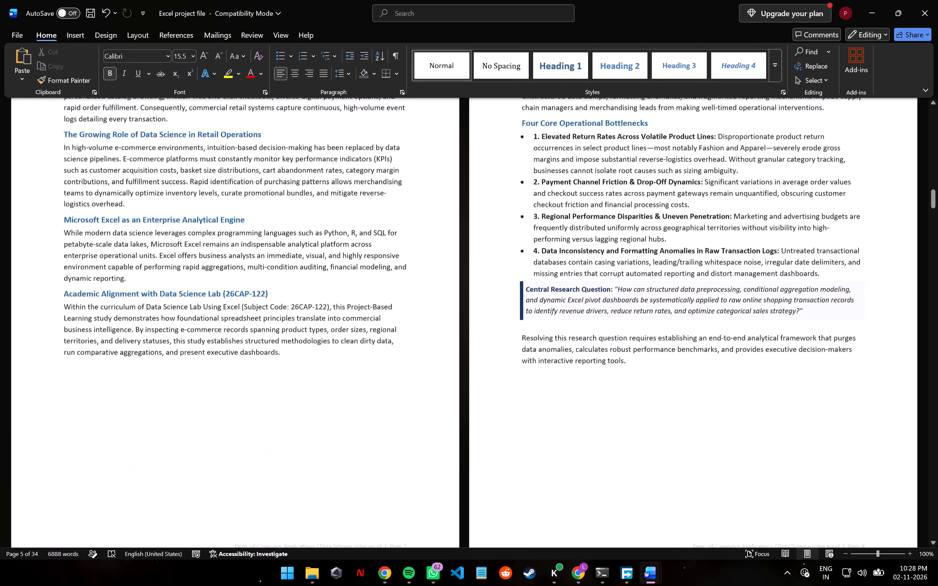
scroll(720, 367, "down", 2)
scroll(724, 366, "up", 15)
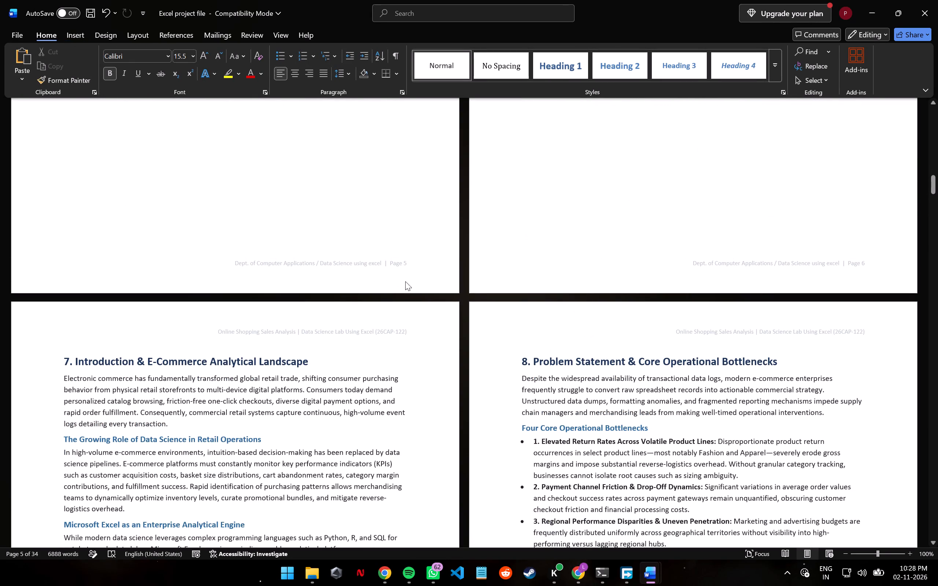
scroll(453, 296, "up", 20)
scroll(453, 296, "up", 7)
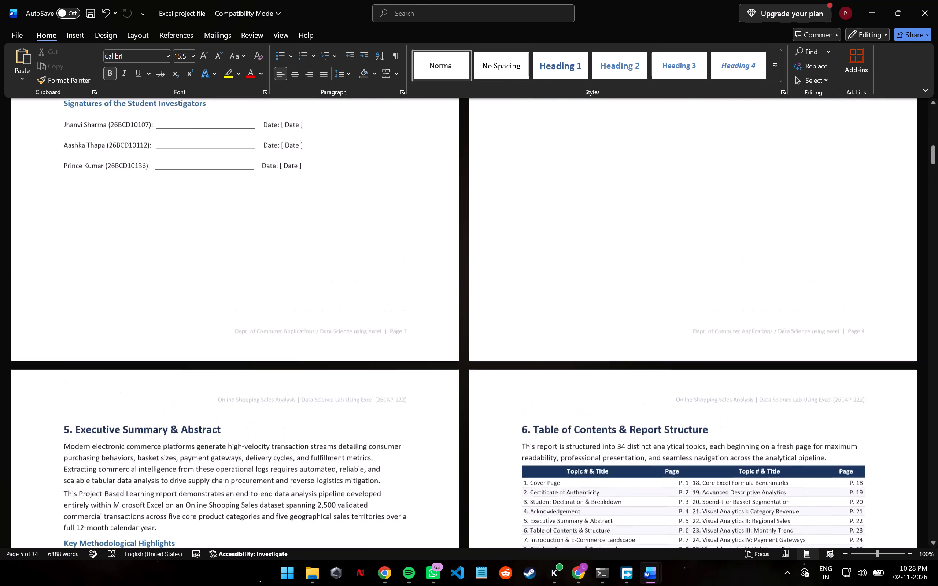
scroll(450, 301, "up", 5)
scroll(385, 337, "up", 7)
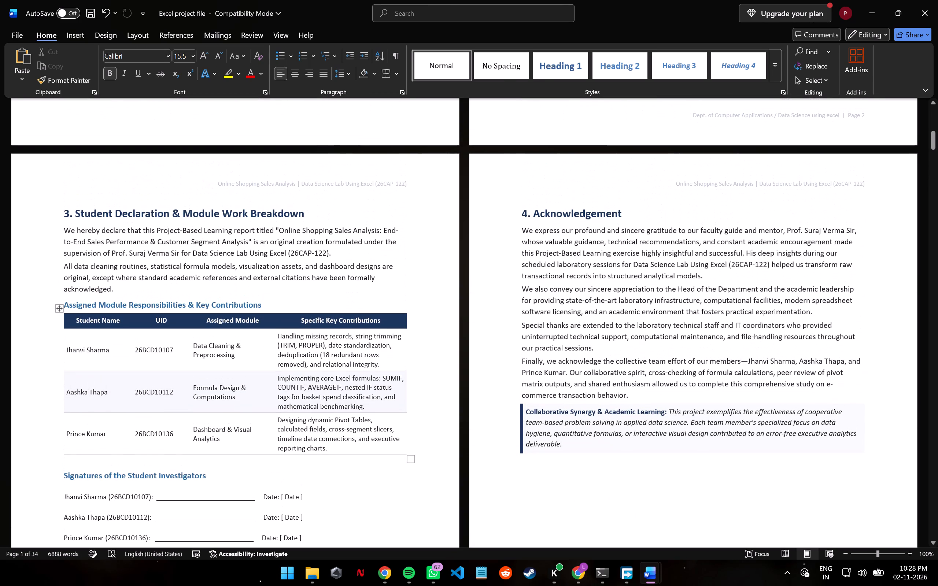
scroll(459, 346, "up", 16)
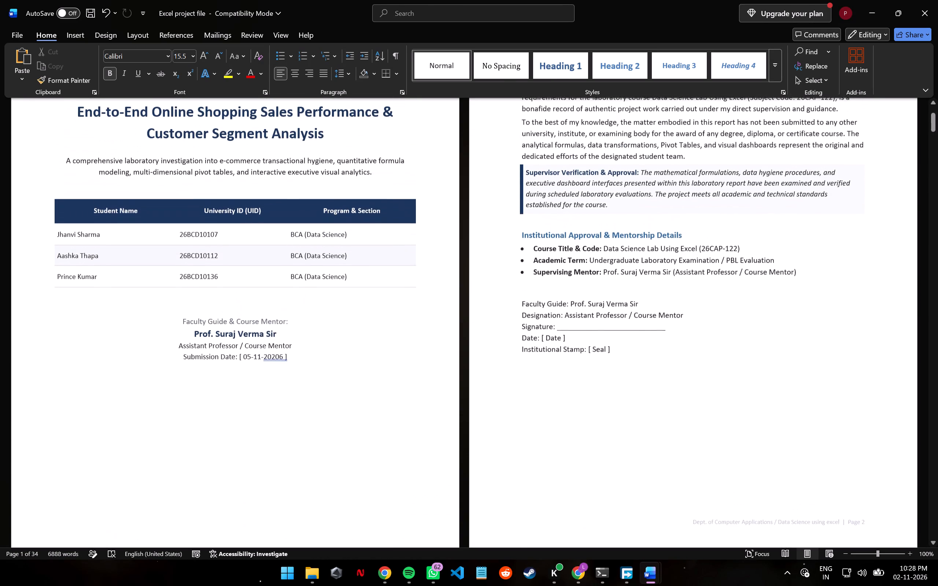
scroll(399, 353, "up", 2)
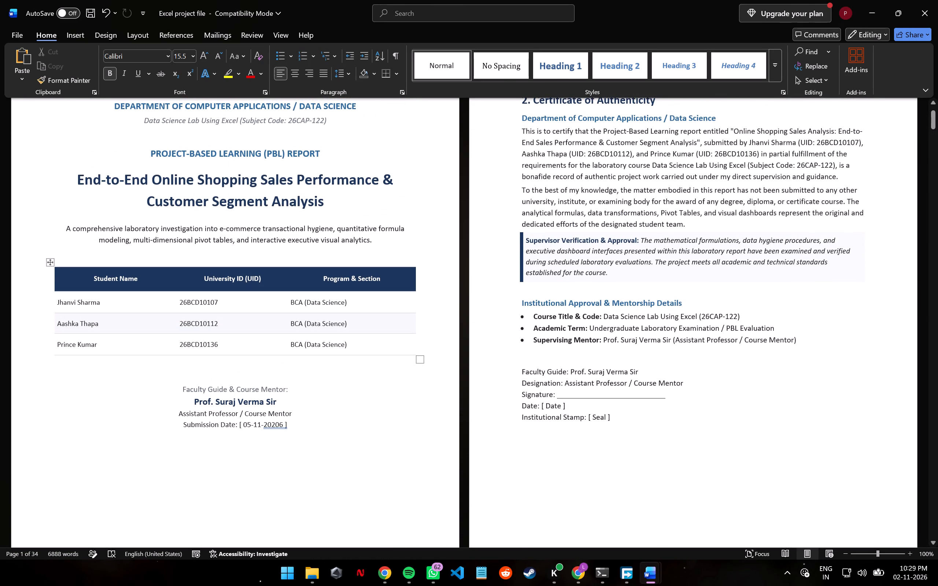
scroll(402, 423, "up", 5)
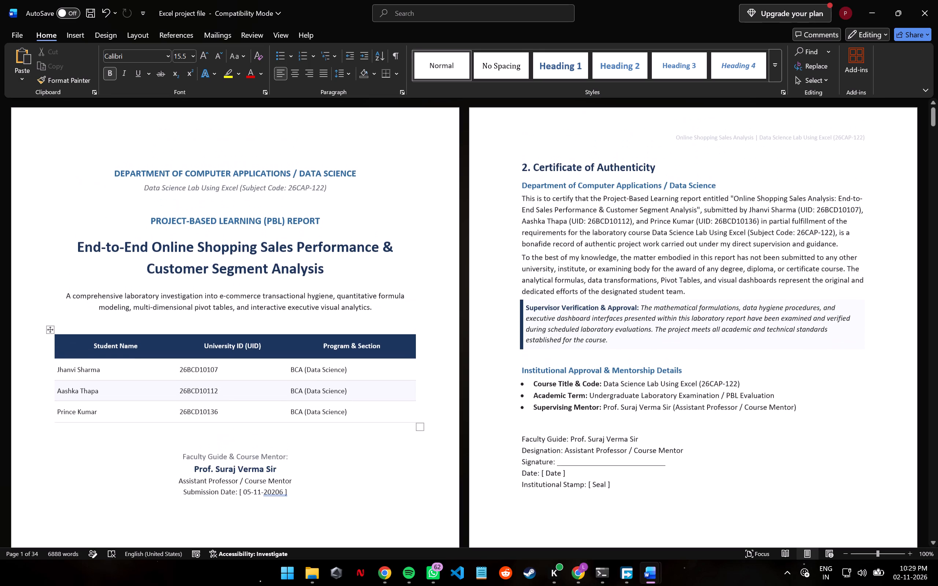
Insert three blank lines above the "DEPARTMENT OF COMPUTER APPLICATIONS / DATA SCIENCE" line on the cover page.
left_click(192, 130)
left_click(117, 170)
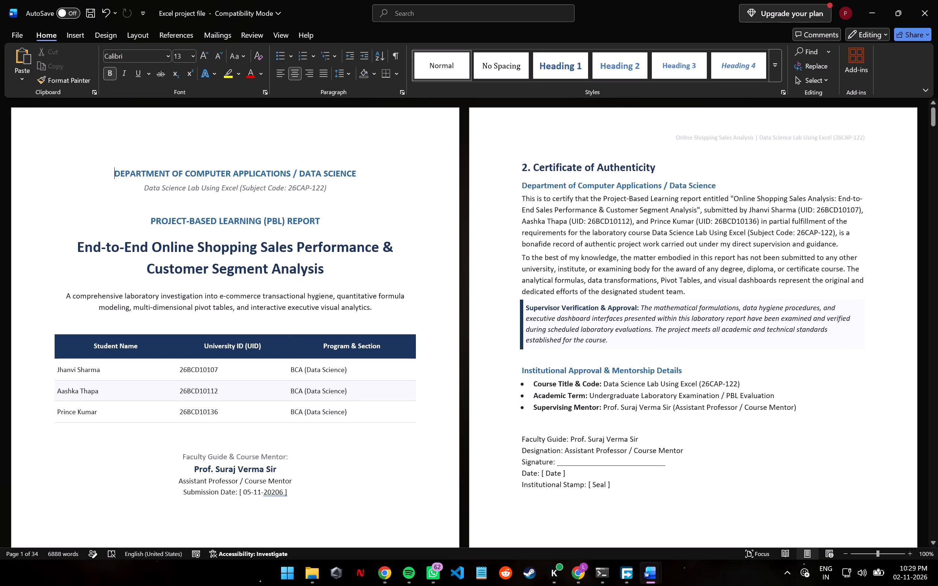
key("Return")
scroll(220, 250, "down", 6)
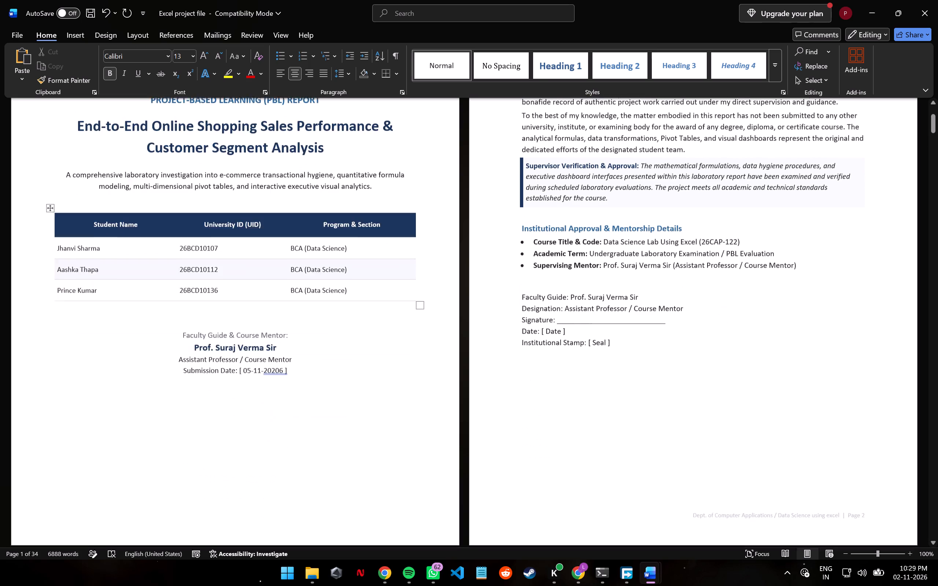
scroll(223, 259, "down", 5)
key("Return")
scroll(181, 311, "up", 5)
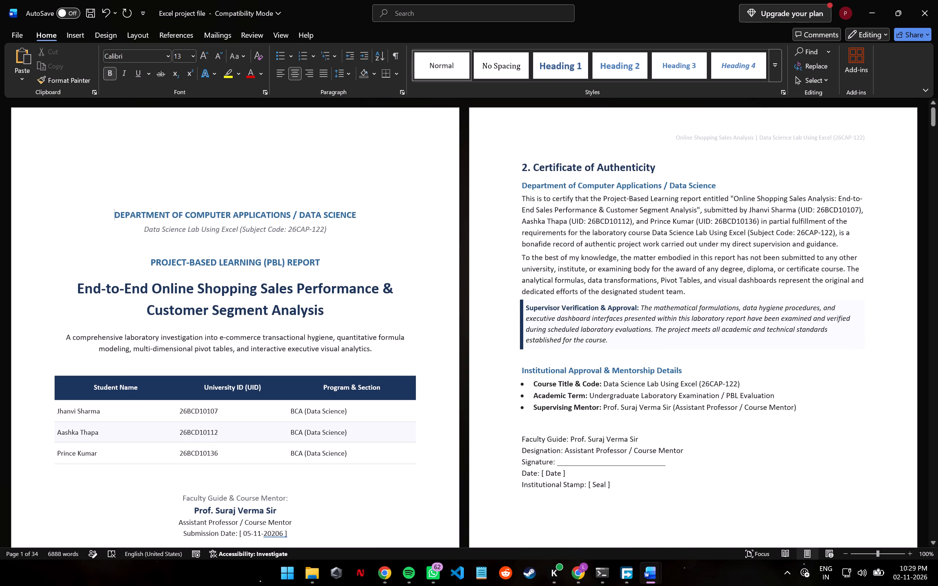
key("Return")
Switch to Chrome and search Google in a new tab for "chandigarh university logo".
left_click(376, 576)
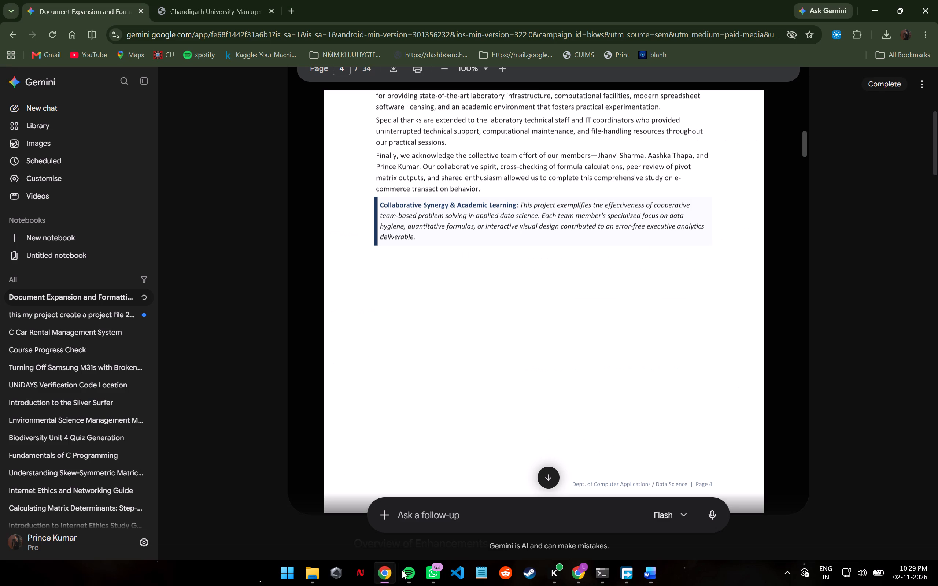
left_click(286, 2)
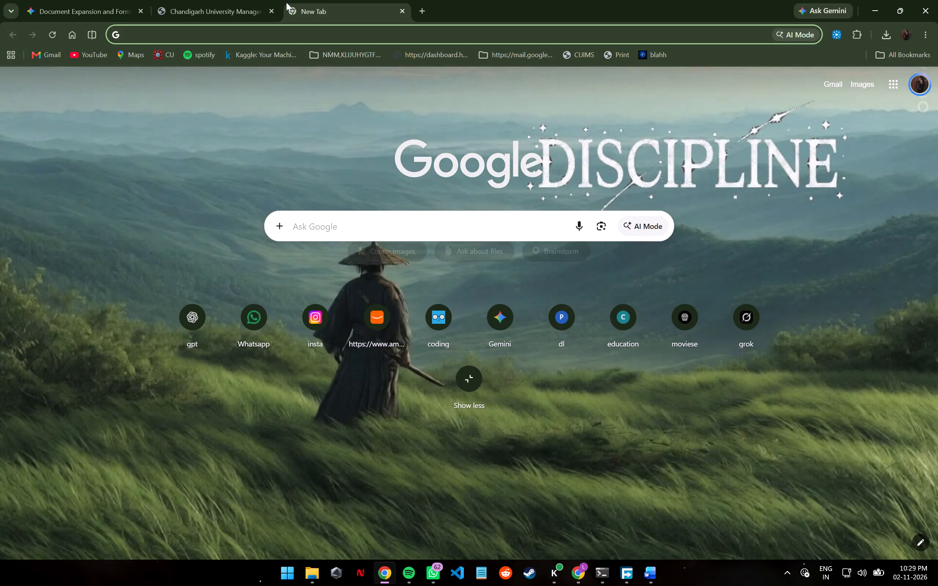
type("chandigarh")
key("space")
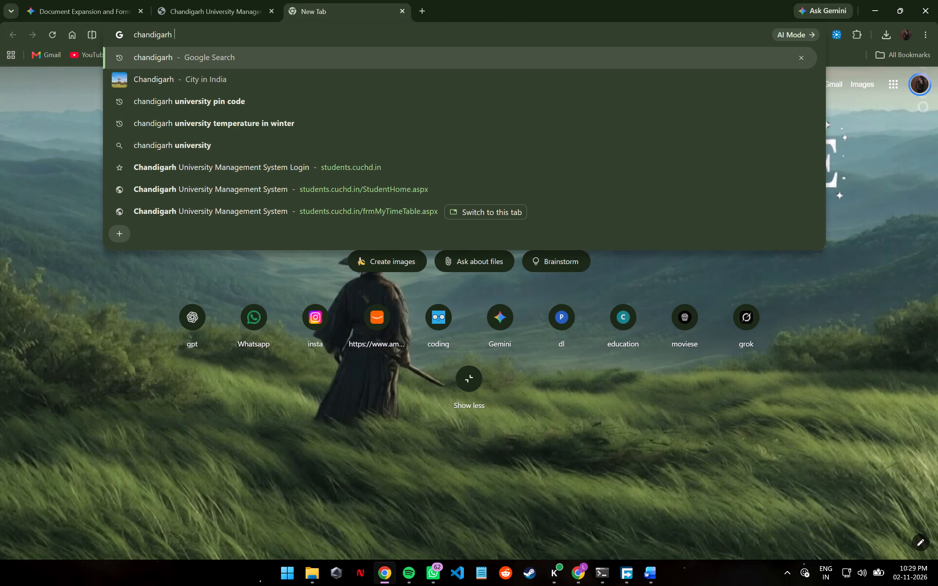
left_click(226, 125)
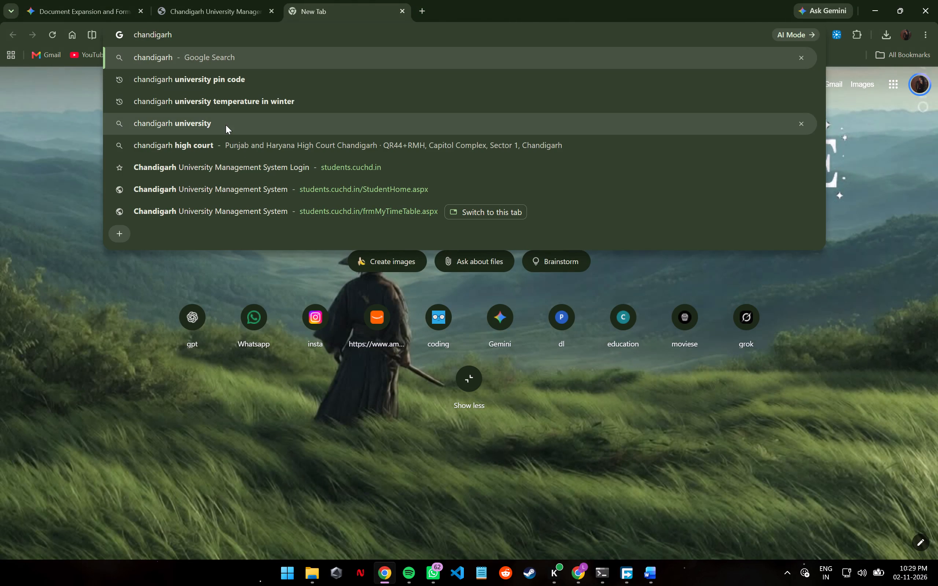
left_click(243, 91)
key("space")
type("logo")
key("Return")
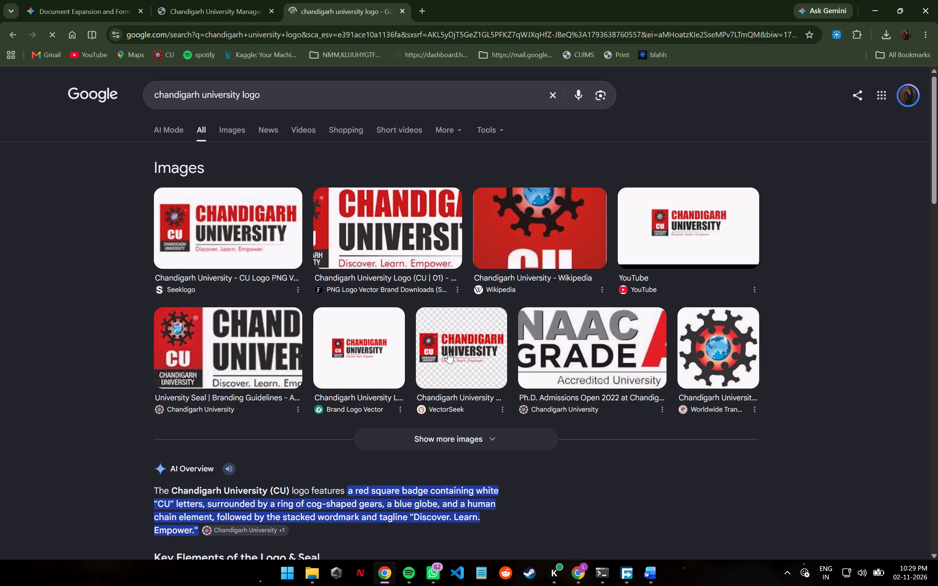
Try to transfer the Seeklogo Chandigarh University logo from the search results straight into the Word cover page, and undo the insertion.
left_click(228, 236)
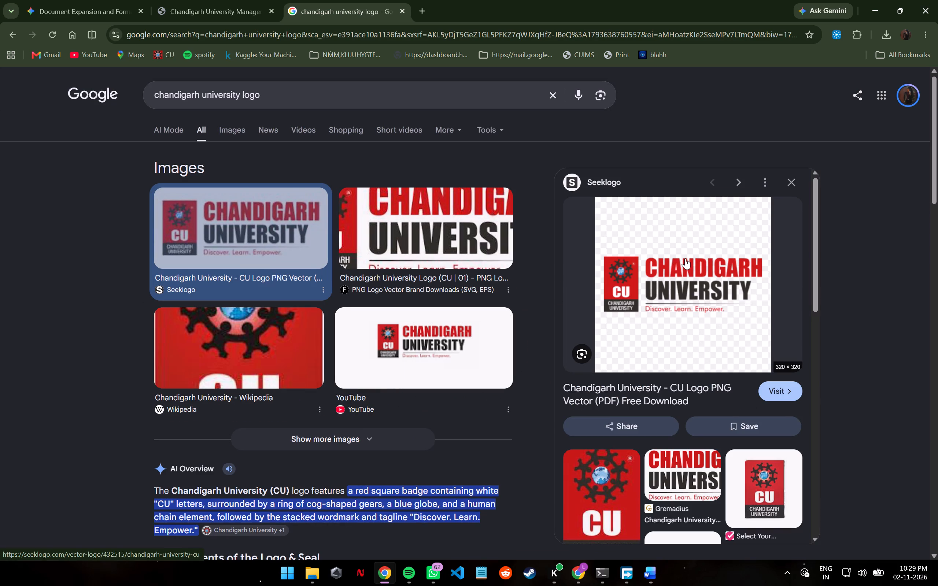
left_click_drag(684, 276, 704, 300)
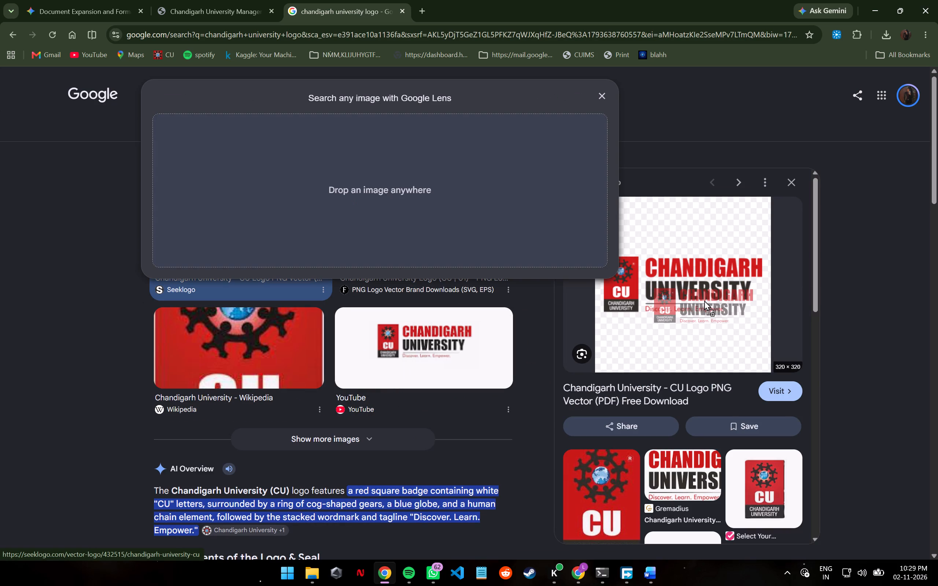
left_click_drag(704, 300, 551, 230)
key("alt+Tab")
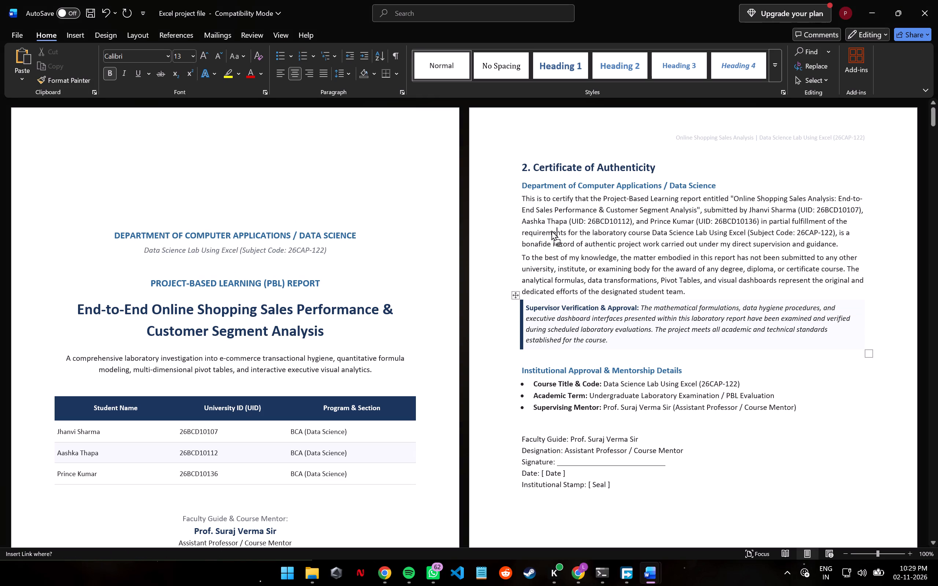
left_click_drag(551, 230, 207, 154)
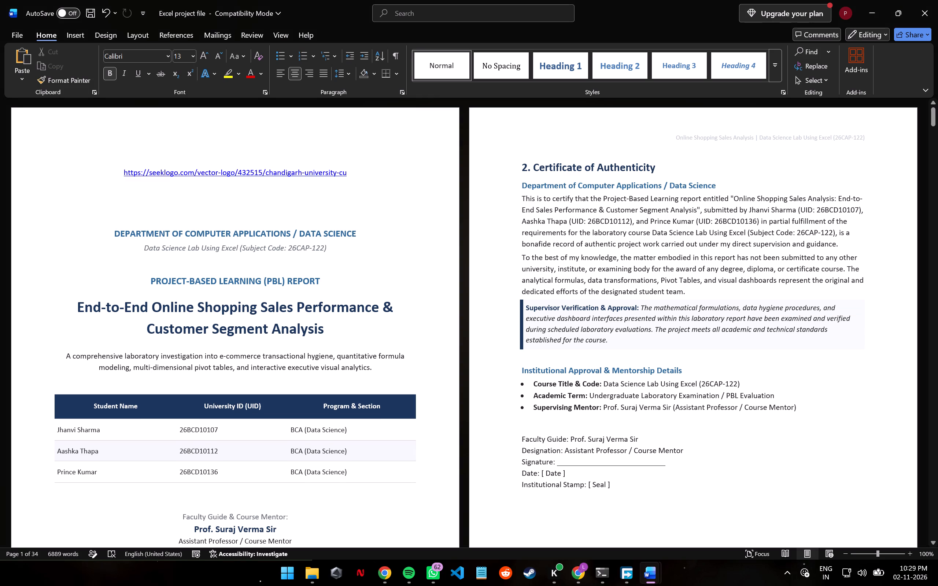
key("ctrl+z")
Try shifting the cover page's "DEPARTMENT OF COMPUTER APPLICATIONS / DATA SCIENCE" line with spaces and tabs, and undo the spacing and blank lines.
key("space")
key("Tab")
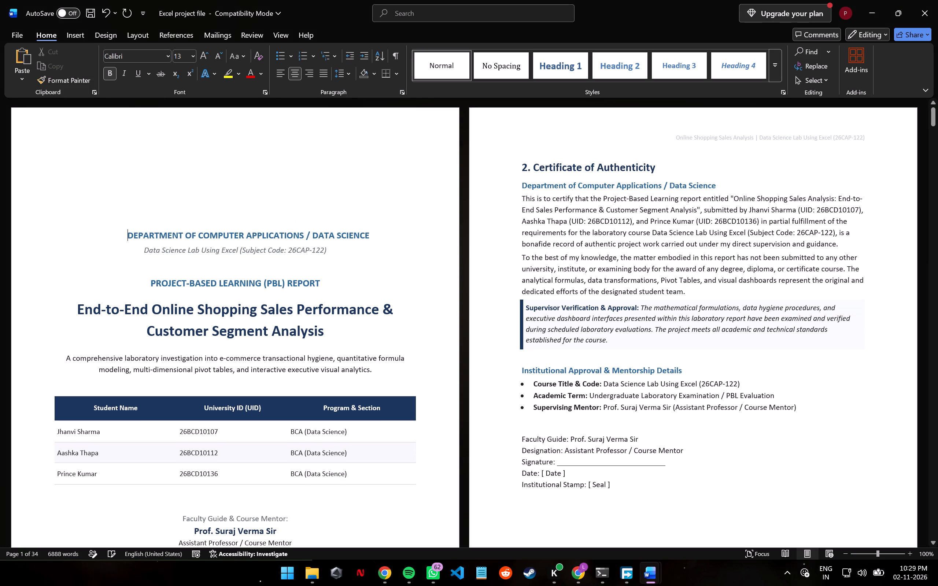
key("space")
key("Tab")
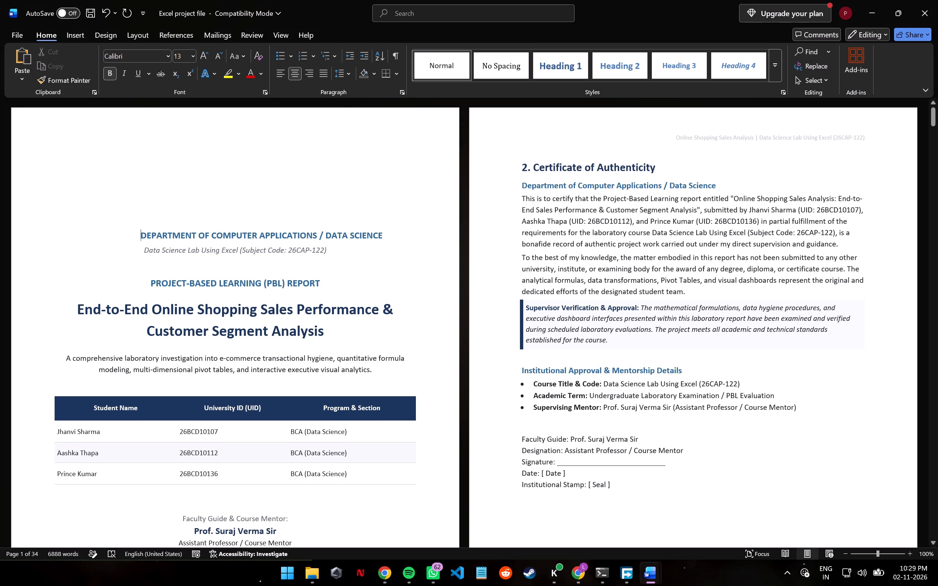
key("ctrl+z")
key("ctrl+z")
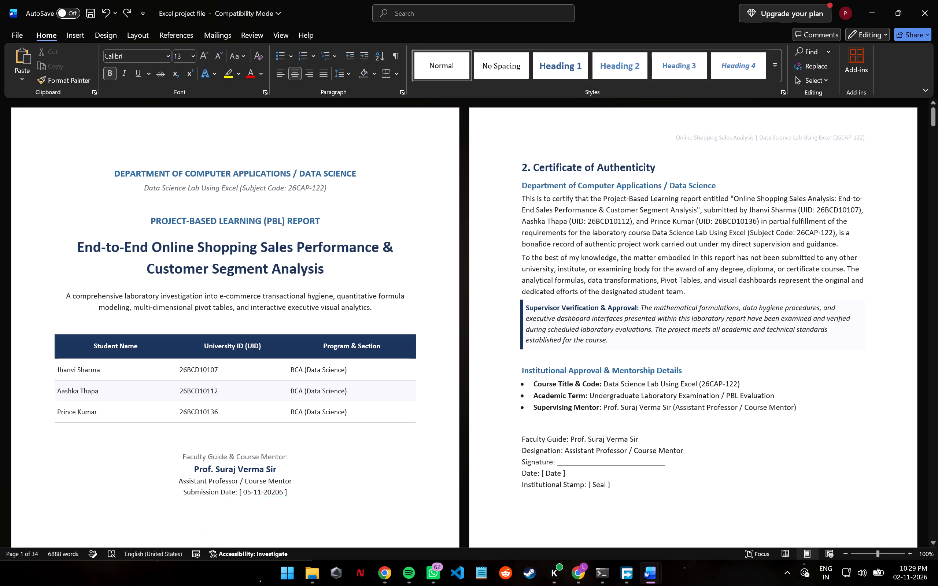
Insert three blank lines above the "DEPARTMENT OF COMPUTER APPLICATIONS / DATA SCIENCE" line on the cover page.
key("Return")
key("Return")
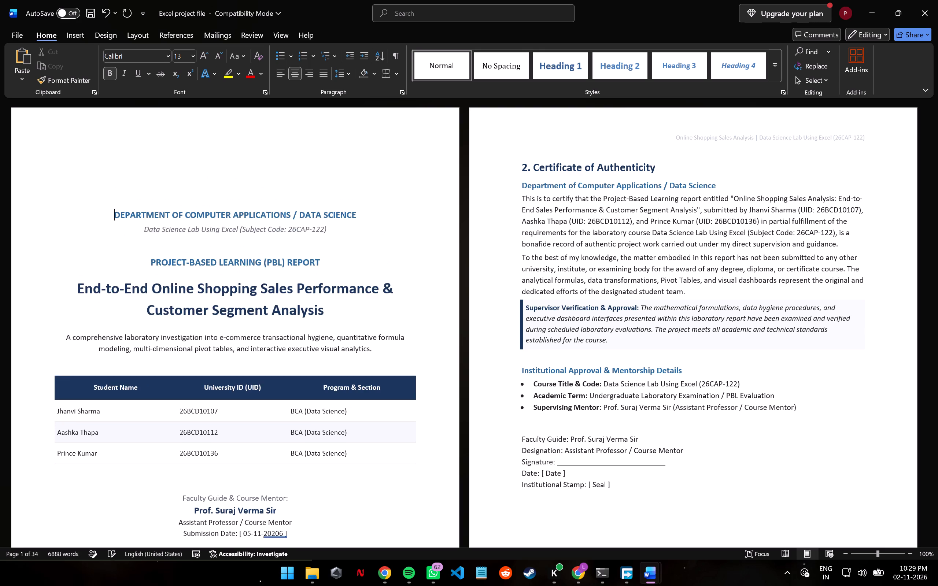
key("Return")
Switch to Chrome and save the Seeklogo Chandigarh University logo as "CU logo" in the Screenshots folder under Pictures.
key("alt+Tab")
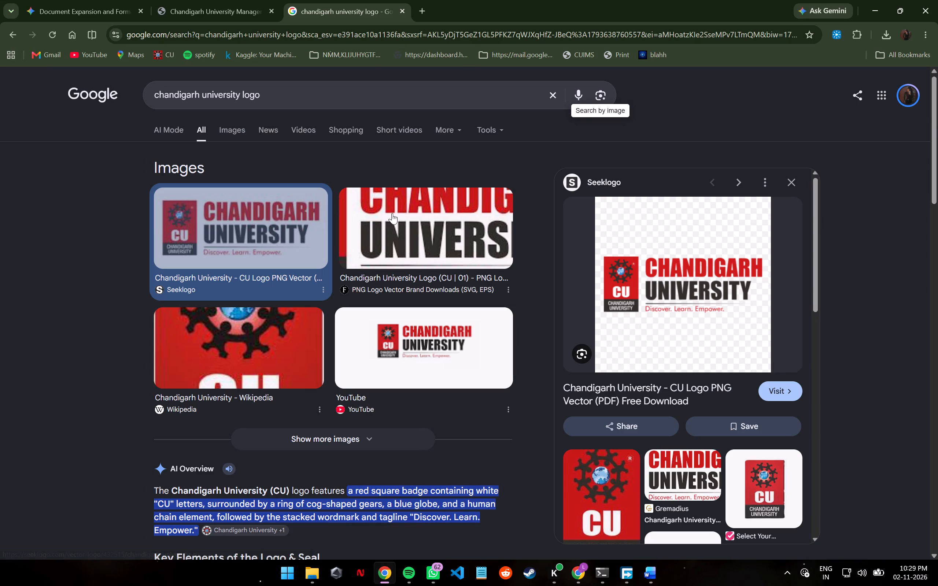
right_click(641, 280)
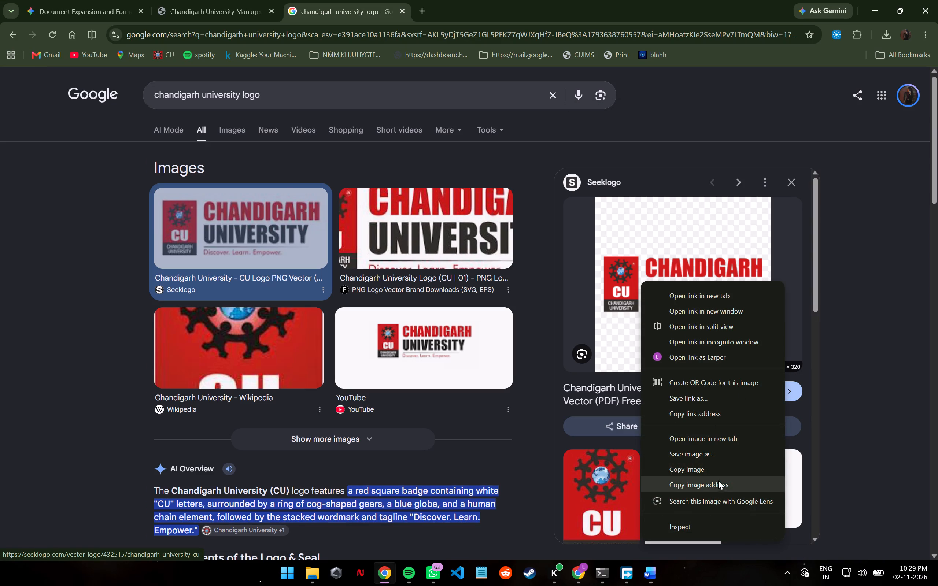
left_click(717, 454)
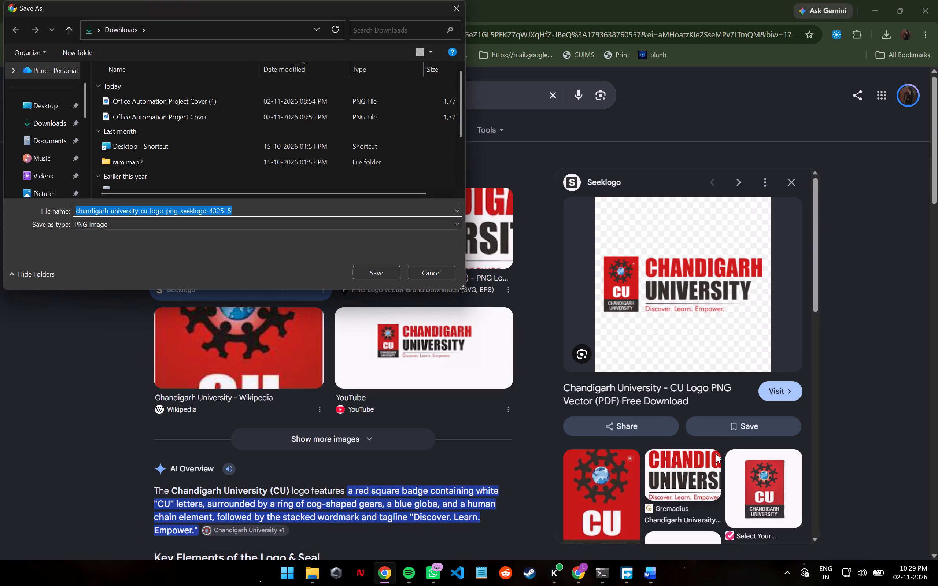
key("BackSpace")
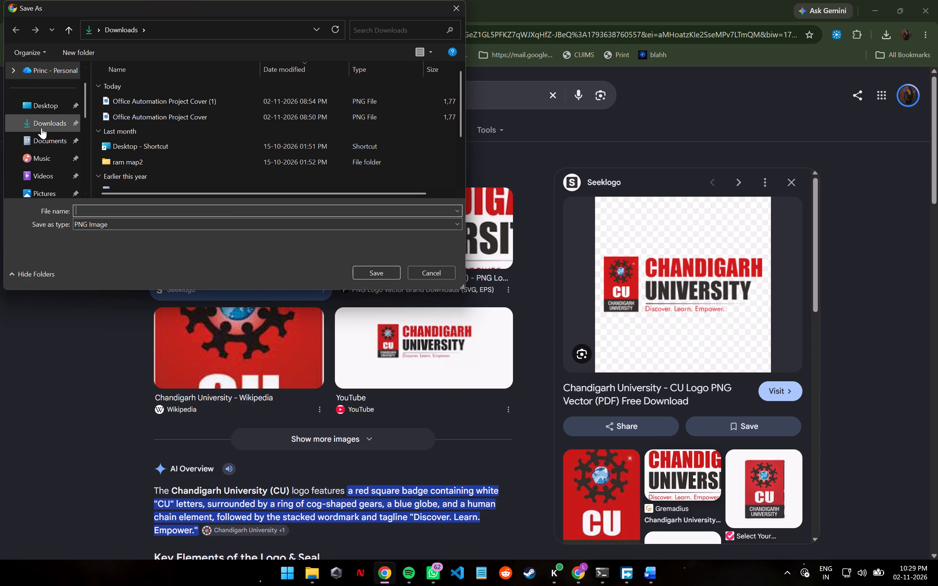
left_click(41, 128)
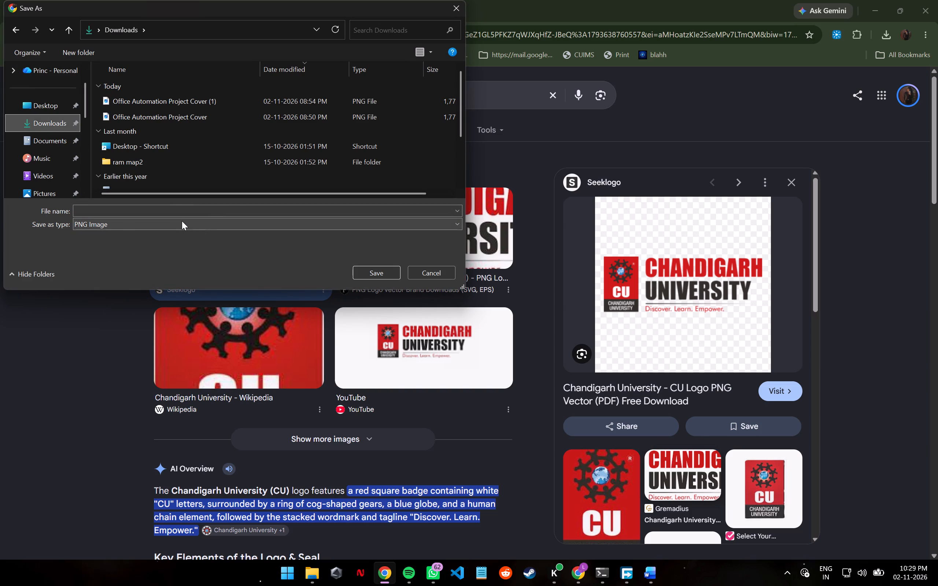
left_click(43, 189)
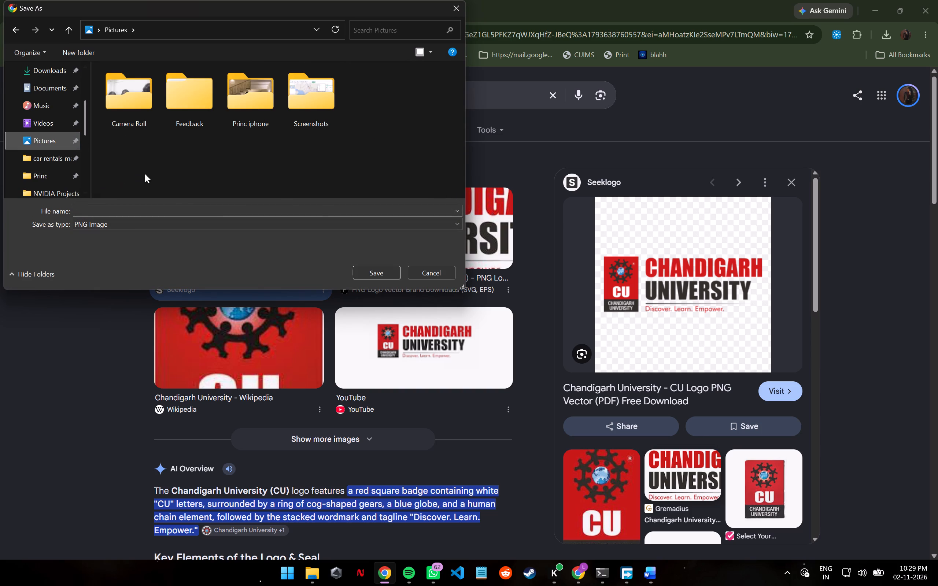
double_click(312, 119)
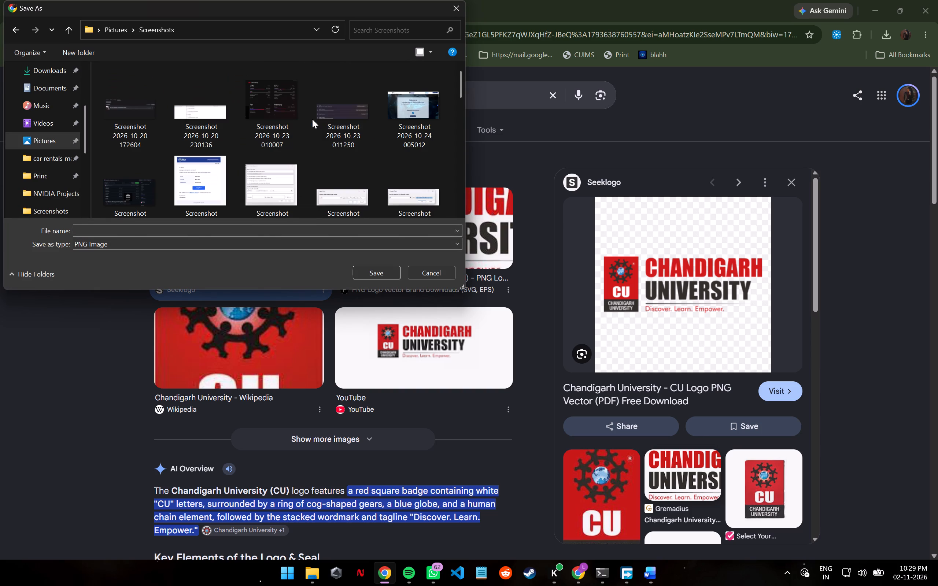
left_click(224, 246)
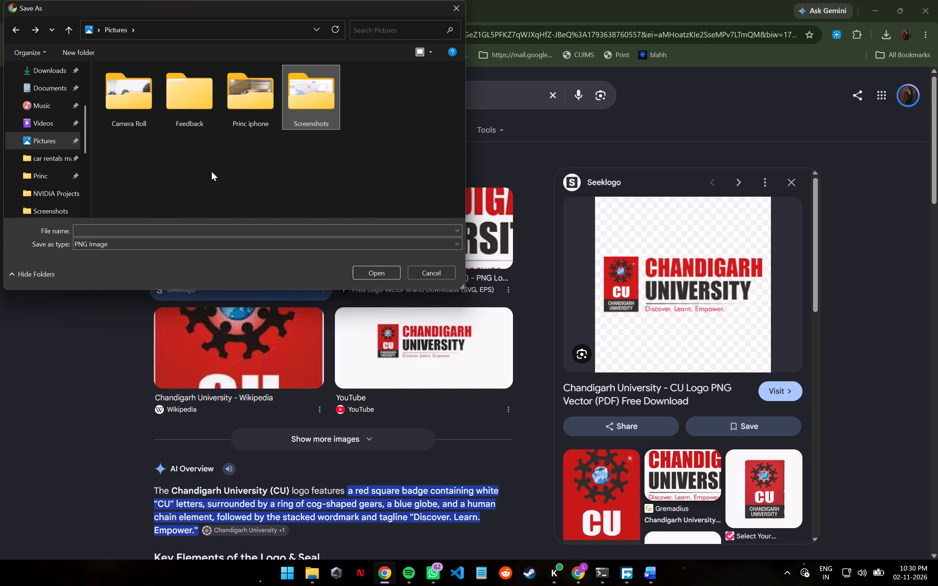
left_click(255, 175)
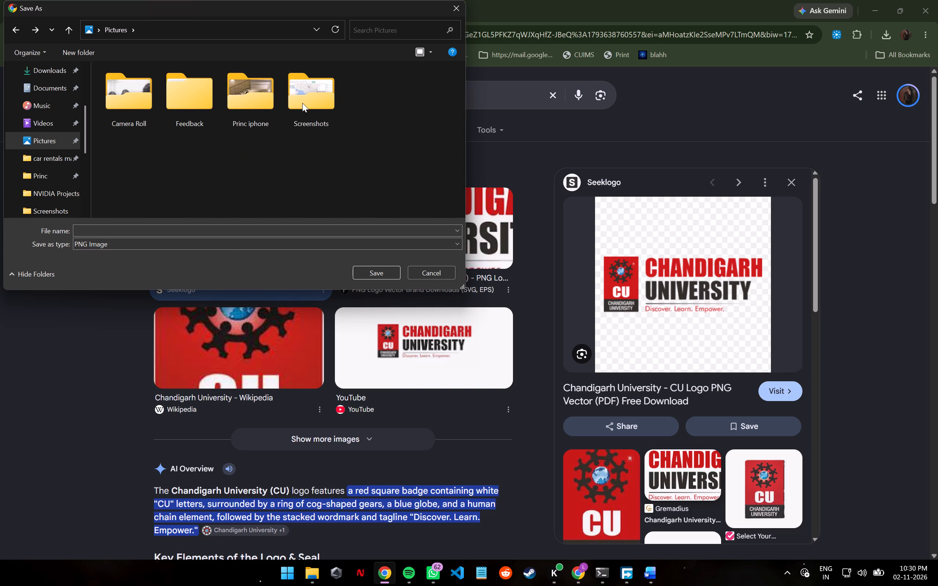
double_click(310, 102)
left_click(223, 225)
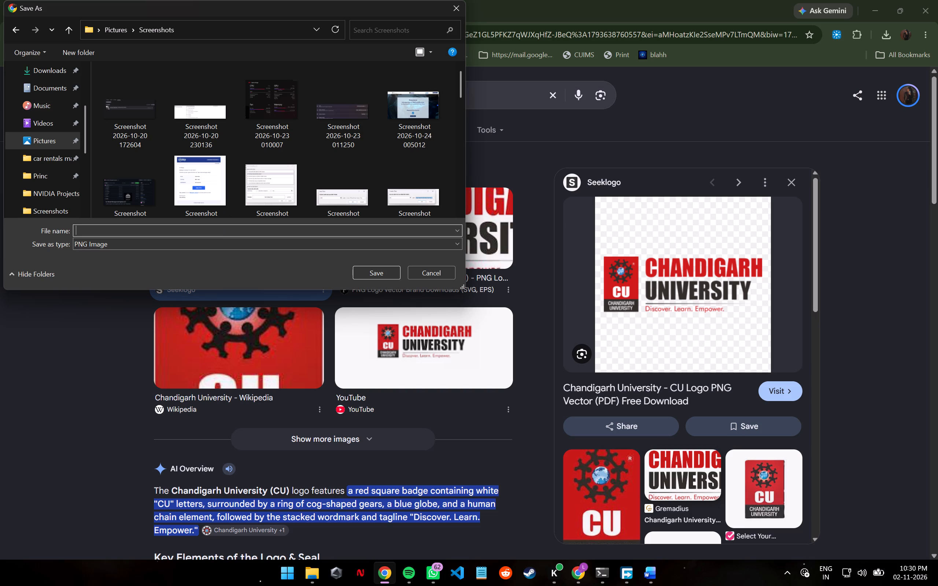
type("CU logo")
key("Return")
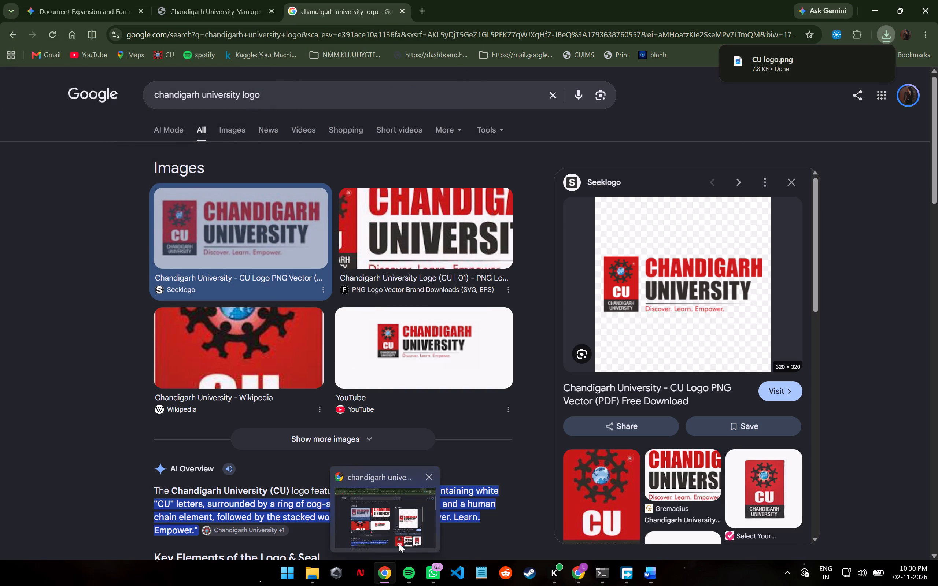
Switch to the "Excel project file" document in Word and insert the CU logo picture from Pictures > Screenshots at the top of the cover page.
left_click(658, 580)
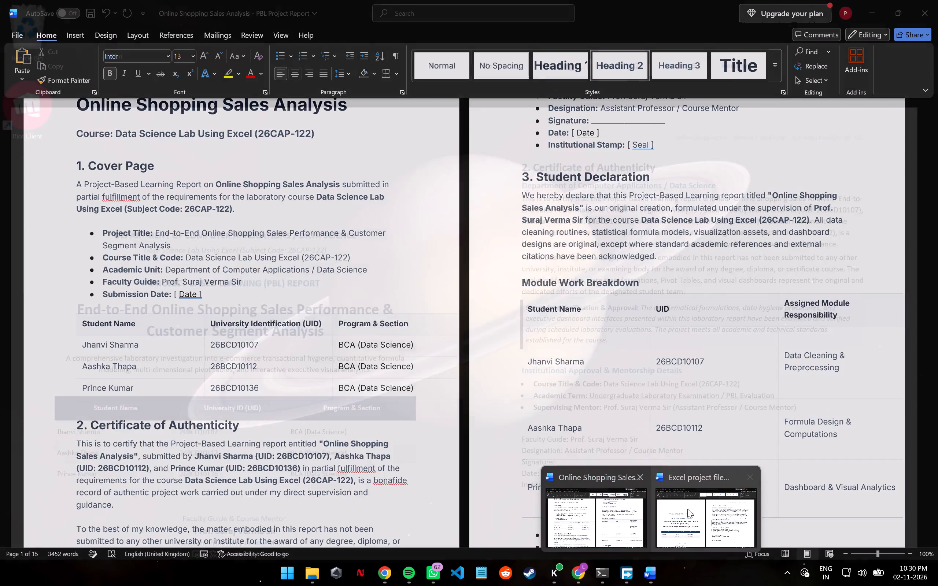
left_click(688, 508)
left_click(86, 108)
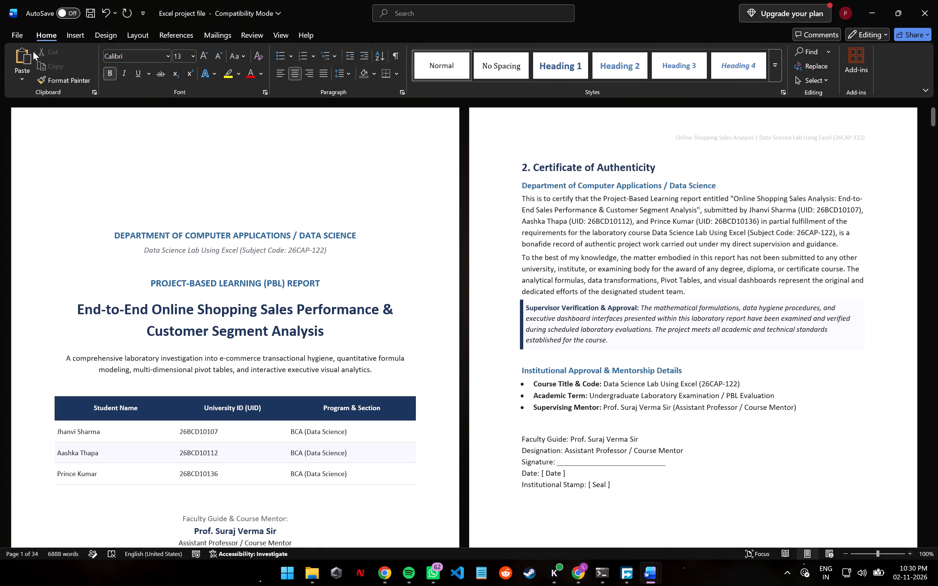
left_click(75, 37)
left_click(135, 75)
left_click(168, 116)
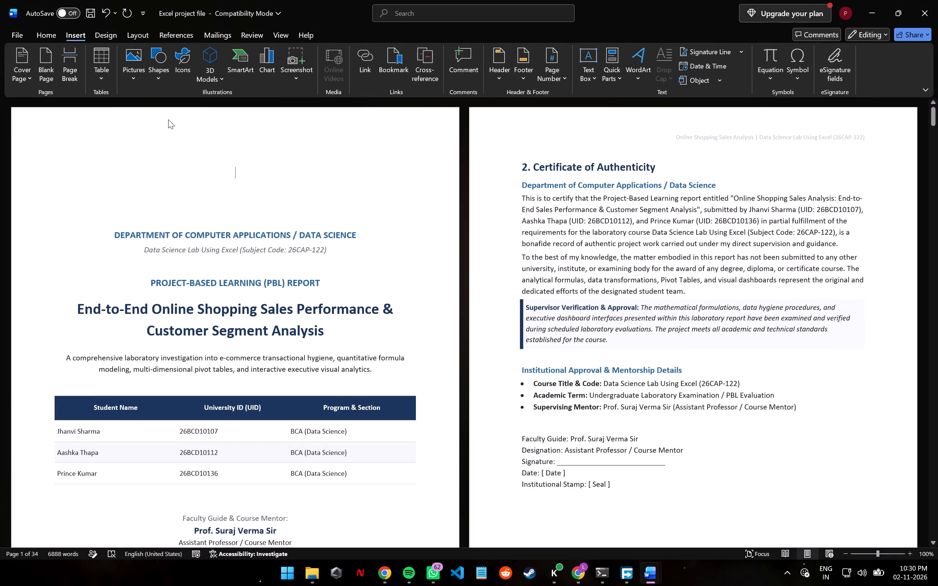
scroll(63, 212, "down", 2)
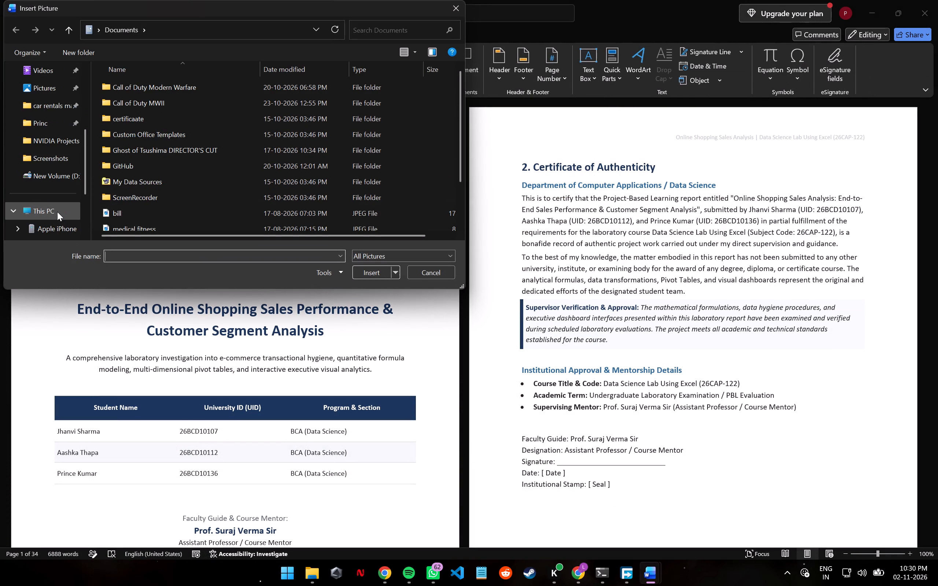
scroll(60, 218, "down", 1)
left_click(51, 212)
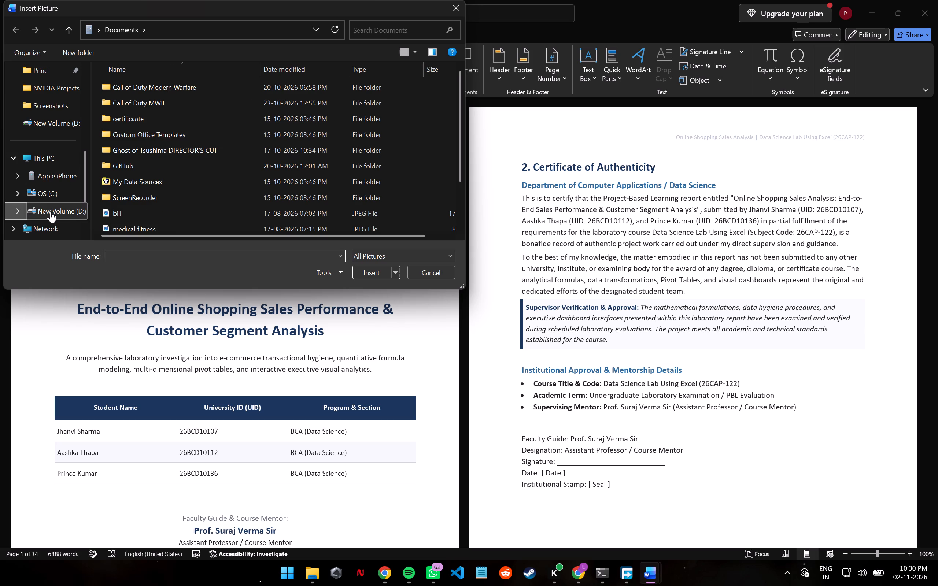
double_click(163, 134)
scroll(191, 137, "down", 6)
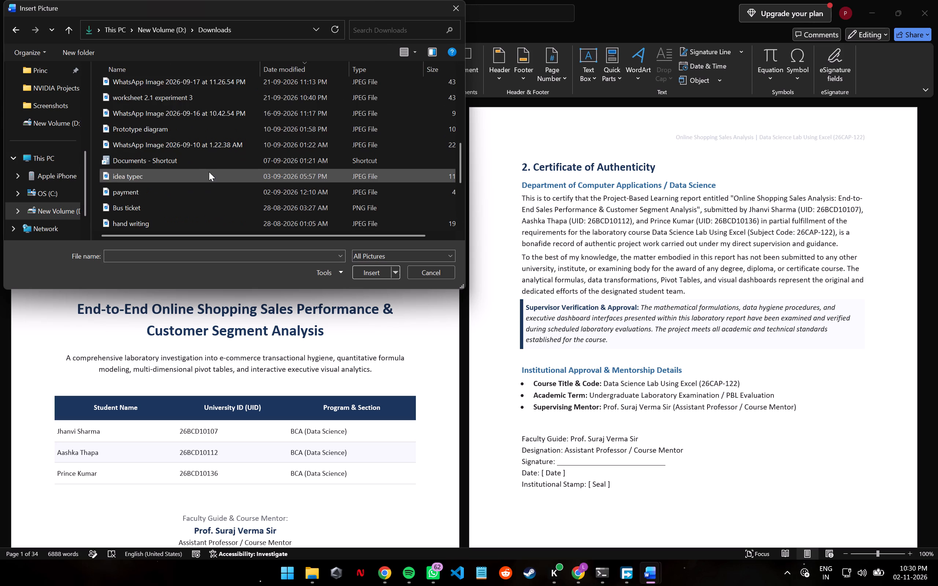
scroll(209, 172, "up", 10)
scroll(58, 178, "up", 2)
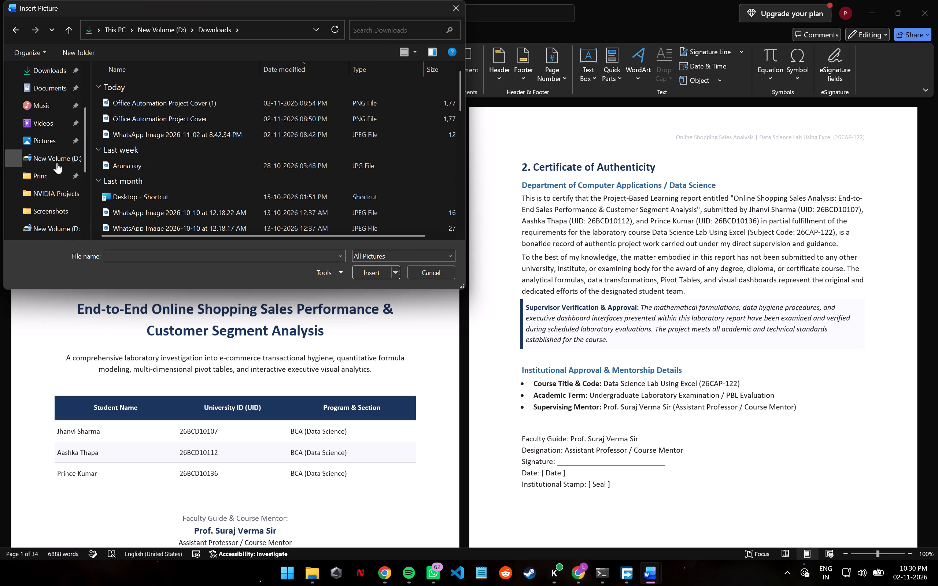
left_click(43, 141)
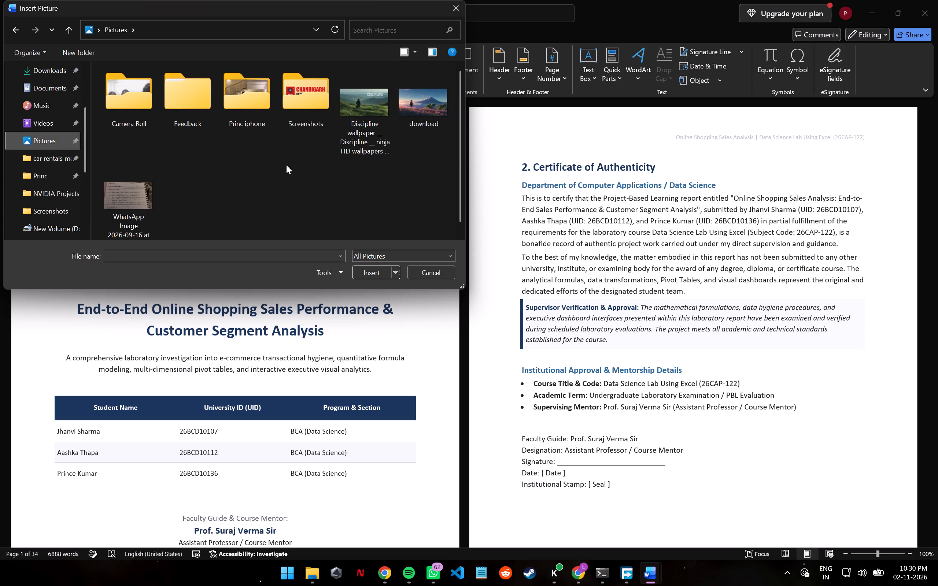
double_click(299, 97)
left_click(141, 106)
left_click(369, 271)
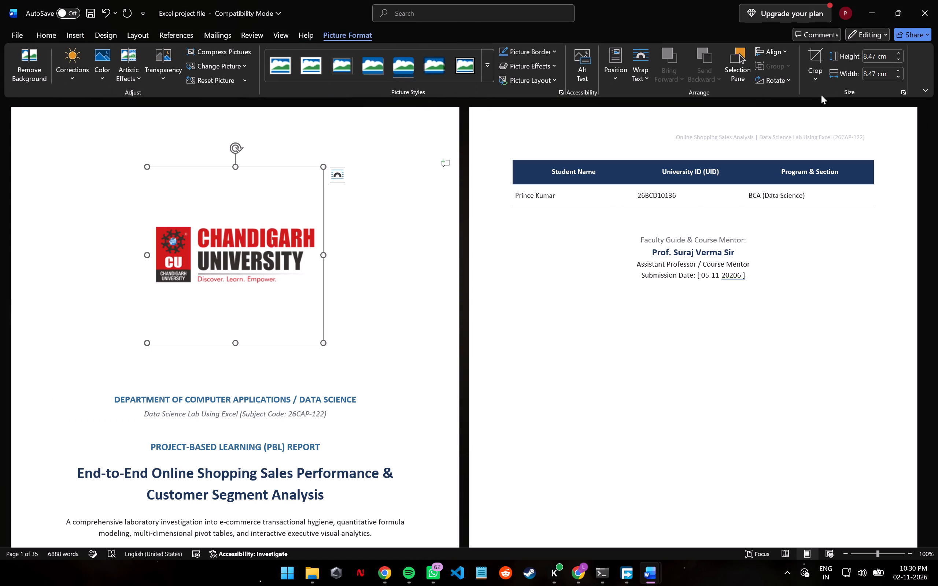
Crop the empty areas above and below the cover page logo to a height of about 3.51 cm.
left_click(814, 58)
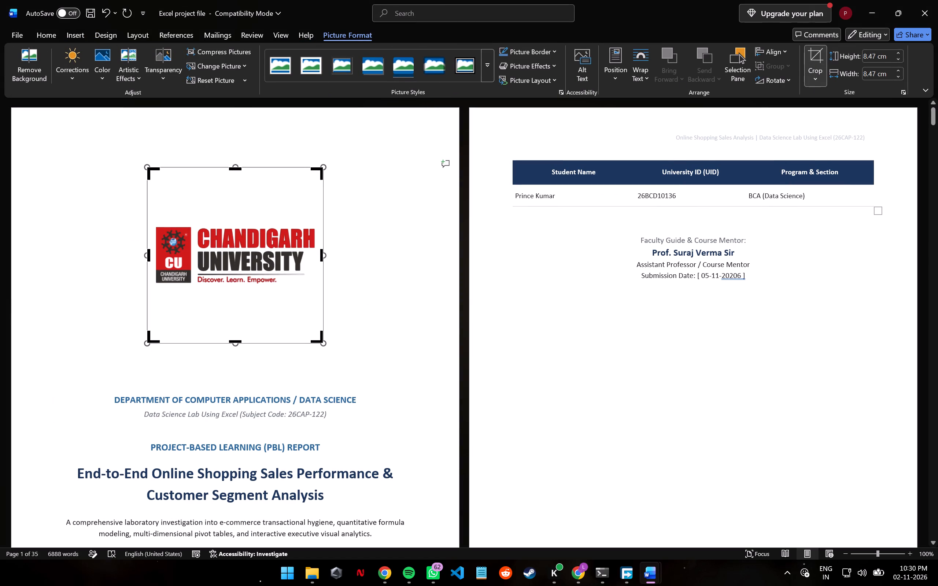
left_click_drag(237, 342, 238, 292)
left_click_drag(238, 169, 236, 180)
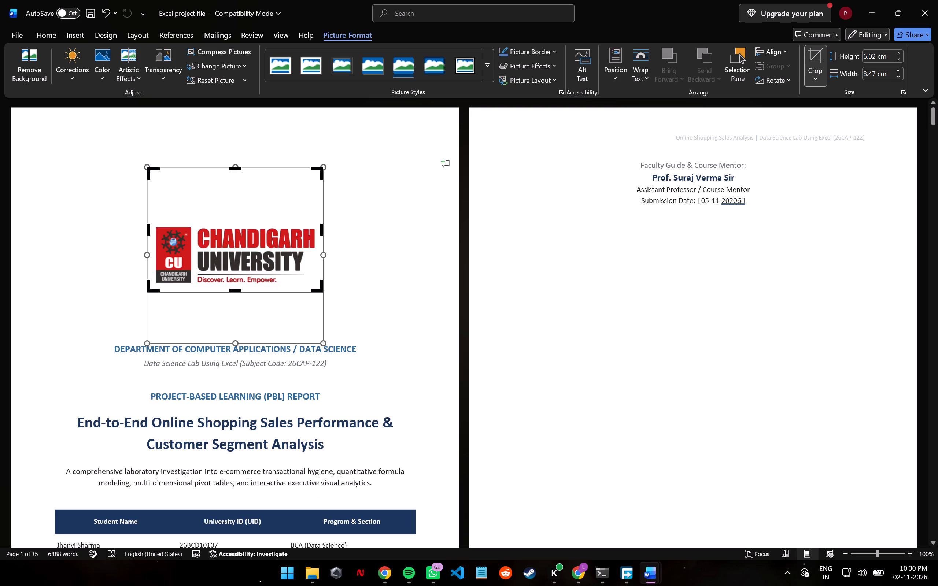
left_click_drag(236, 180, 231, 219)
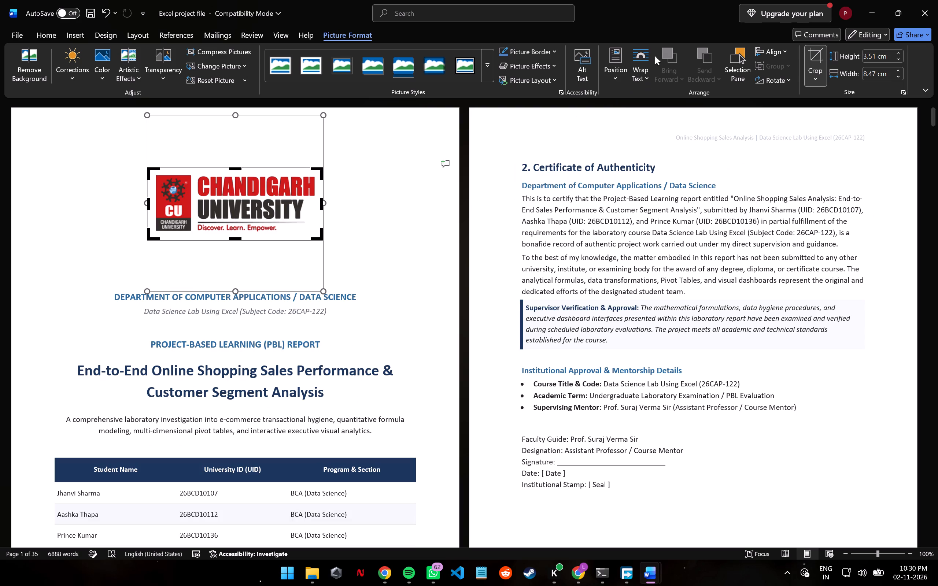
Change the logo's text wrapping so that text flows around it, and finish cropping.
left_click(634, 58)
left_click(659, 131)
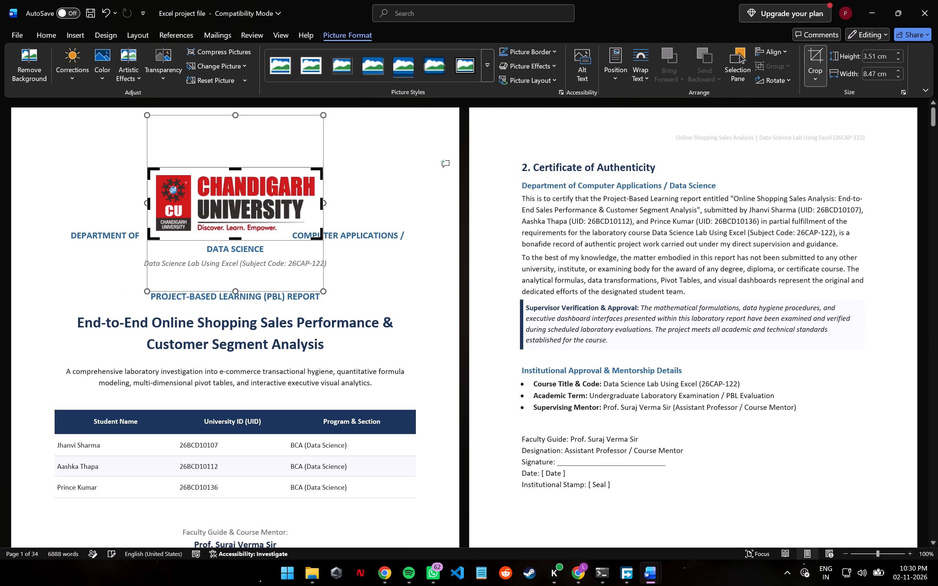
left_click(359, 199)
Move the logo up so it sits centred on the cover page, clear of the department heading.
left_click(273, 192)
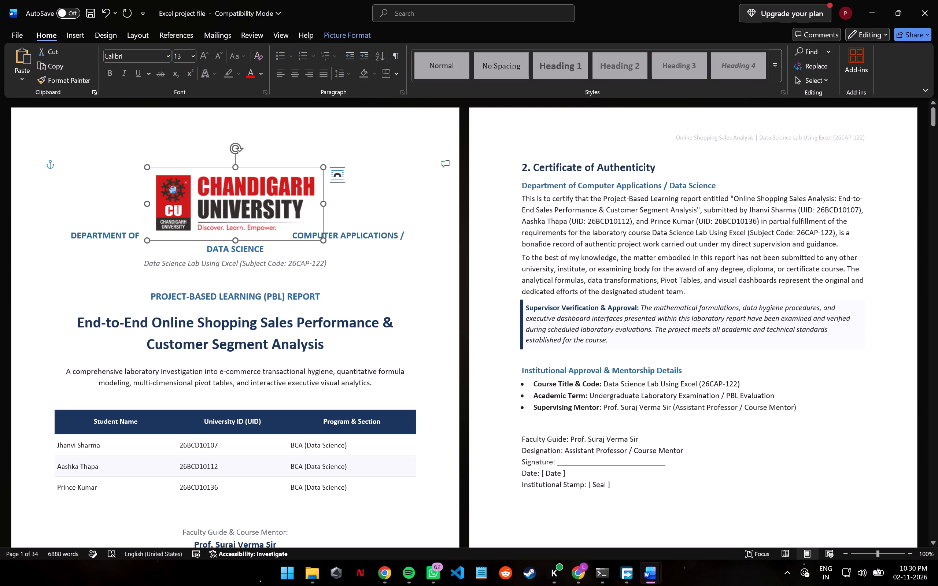
left_click_drag(267, 204, 269, 193)
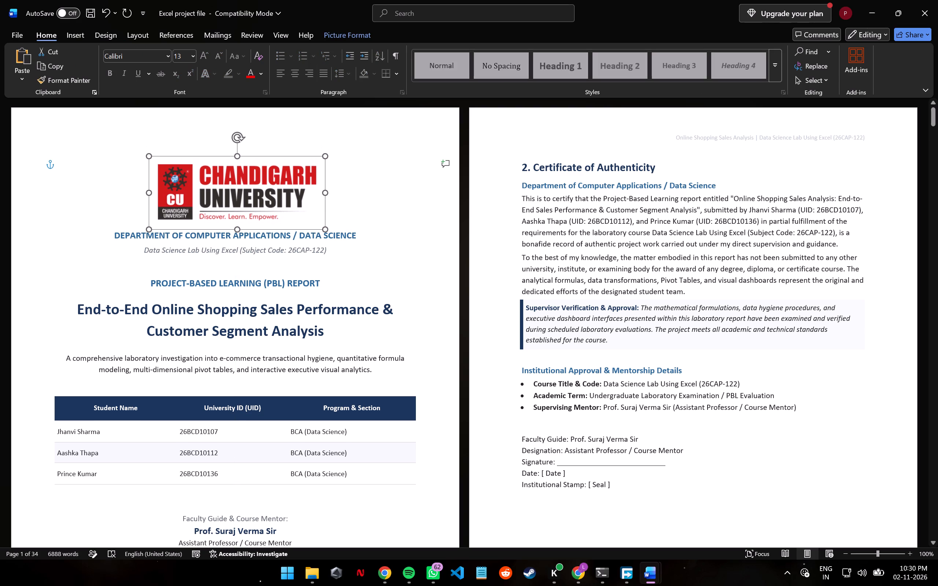
left_click_drag(269, 193, 266, 171)
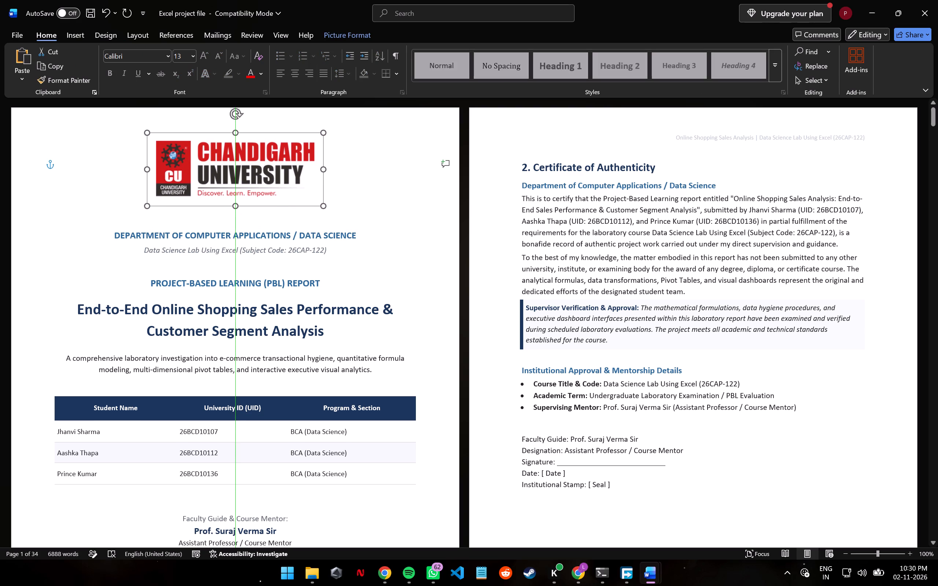
Enlarge the cover page logo proportionally to about 3.69 cm high by 8.89 cm wide.
left_click_drag(266, 171, 266, 172)
left_click(321, 204)
left_click_drag(322, 207, 324, 209)
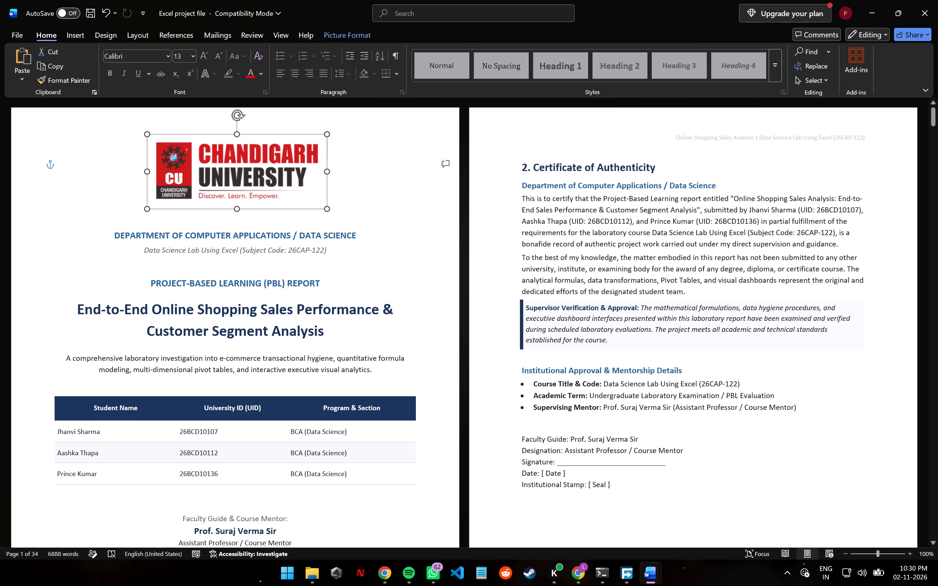
left_click_drag(324, 209, 326, 212)
left_click(280, 198)
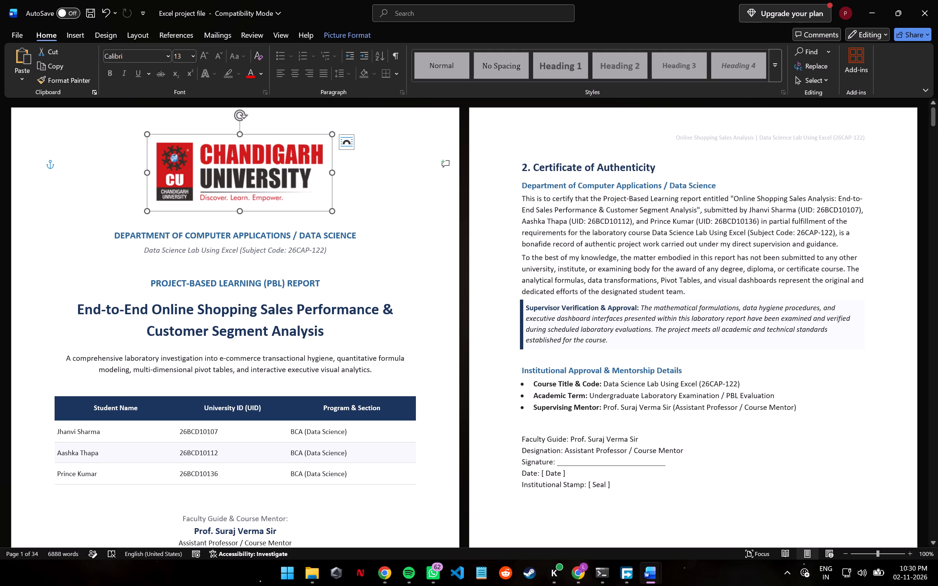
Position the logo at the top centre with text wrapping, and nudge it up clear of the department heading.
double_click(274, 164)
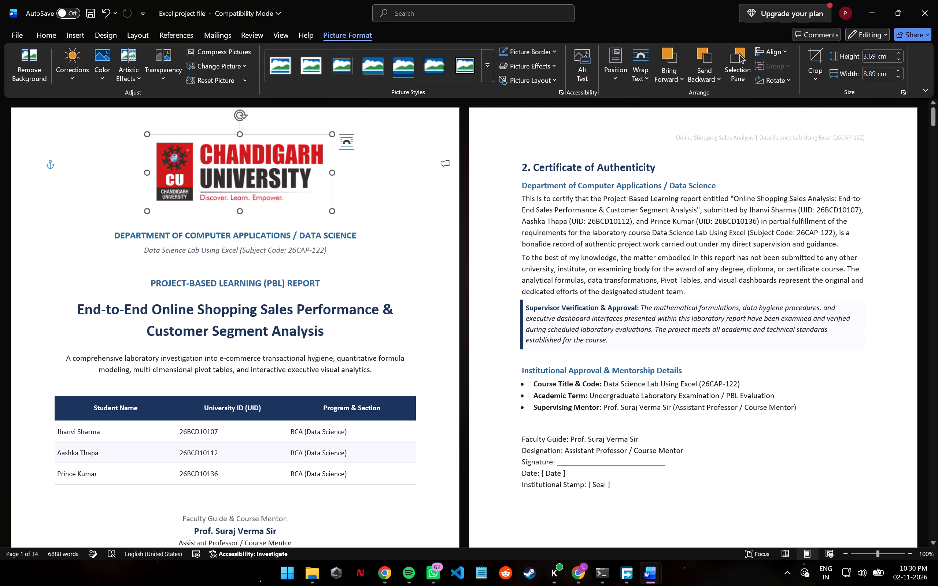
left_click(606, 71)
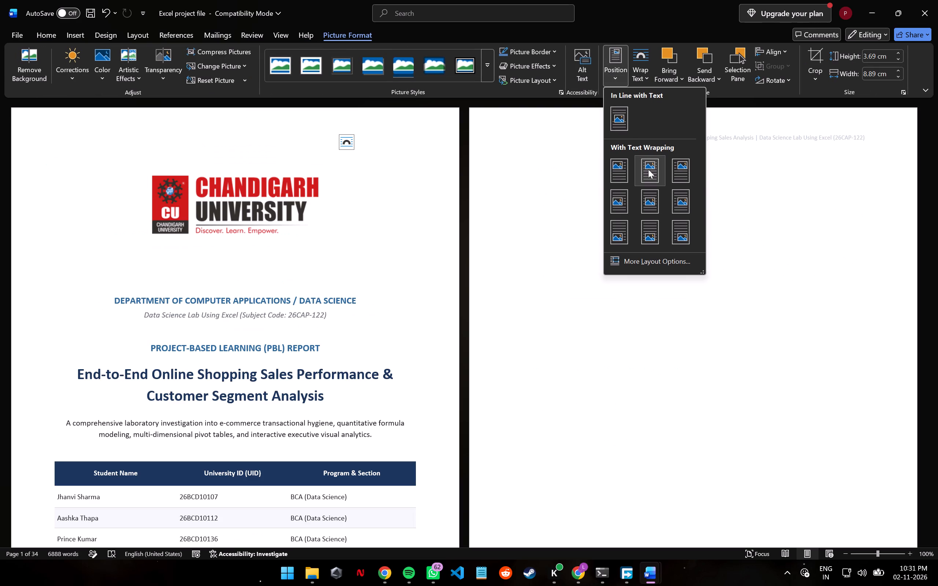
left_click(648, 170)
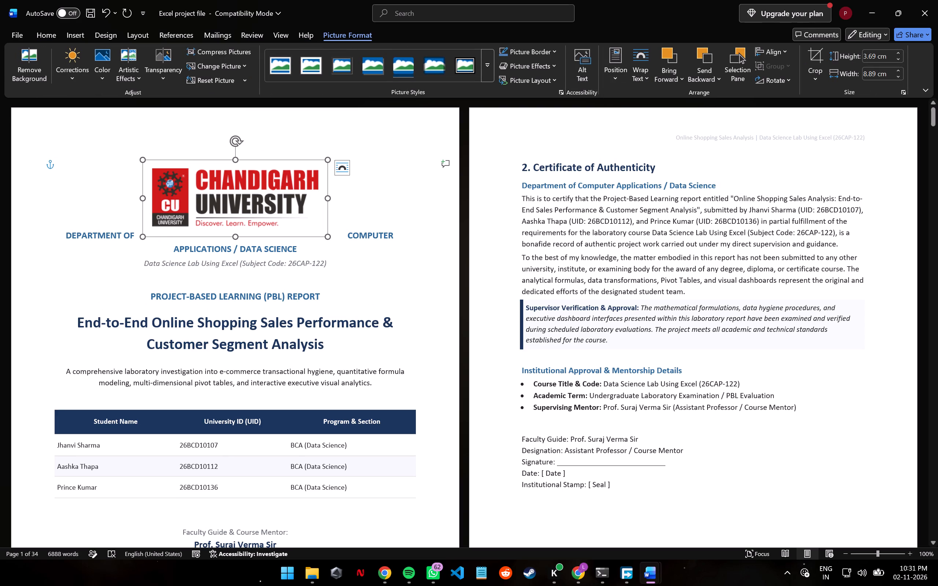
left_click_drag(260, 192, 260, 178)
left_click(358, 190)
Review the whole report from the cover page through to the references, checking layout, tables, charts and footers.
scroll(355, 294, "down", 11)
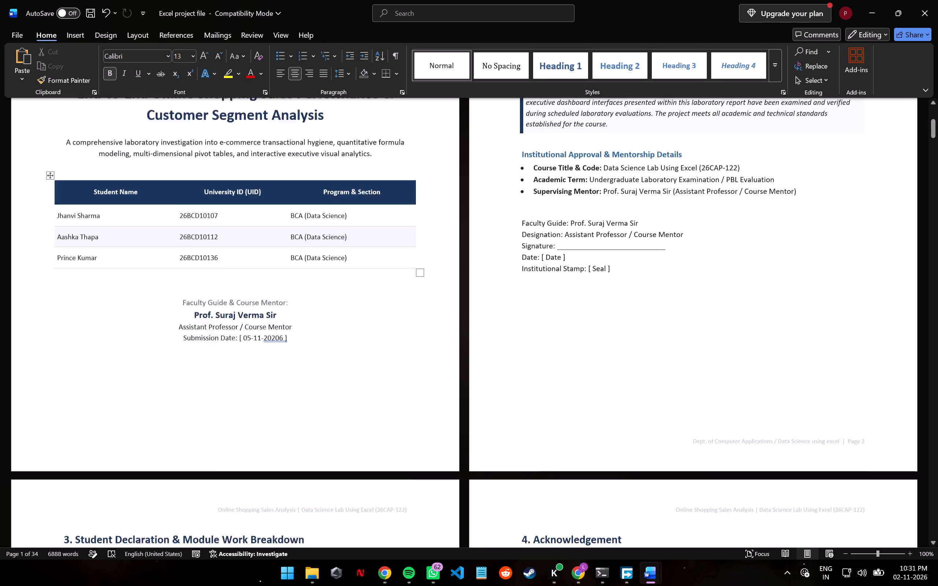
scroll(291, 280, "down", 6)
scroll(708, 450, "up", 13)
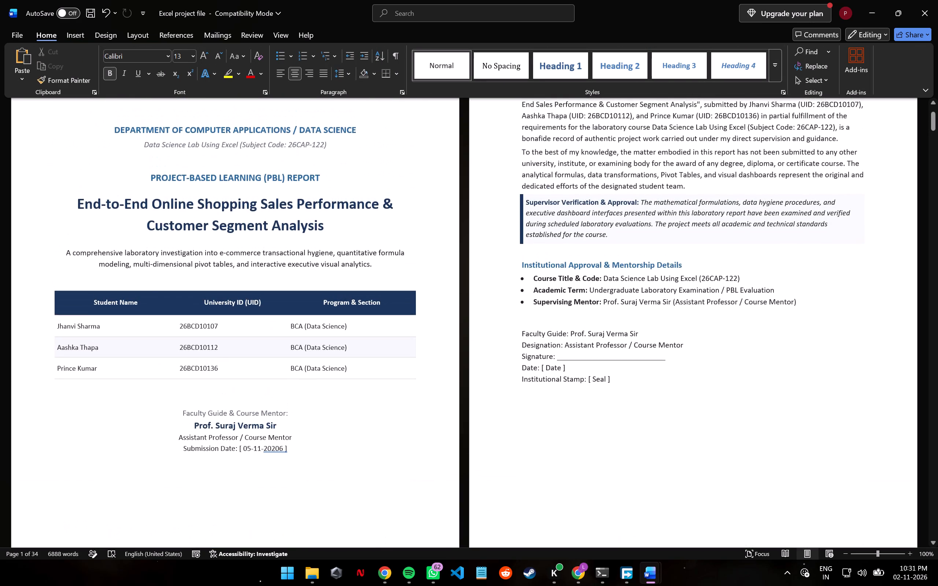
scroll(671, 427, "up", 5)
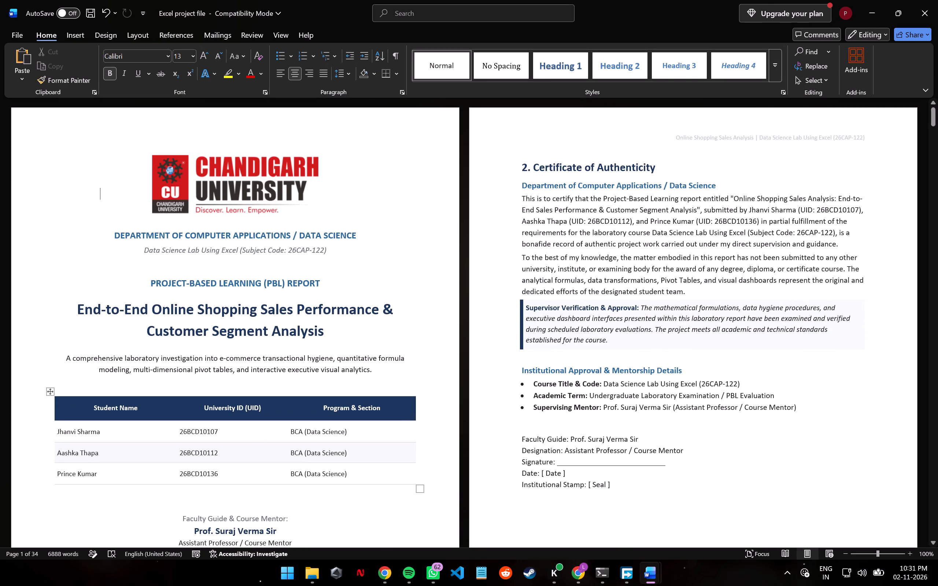
scroll(240, 355, "down", 20)
scroll(240, 355, "down", 6)
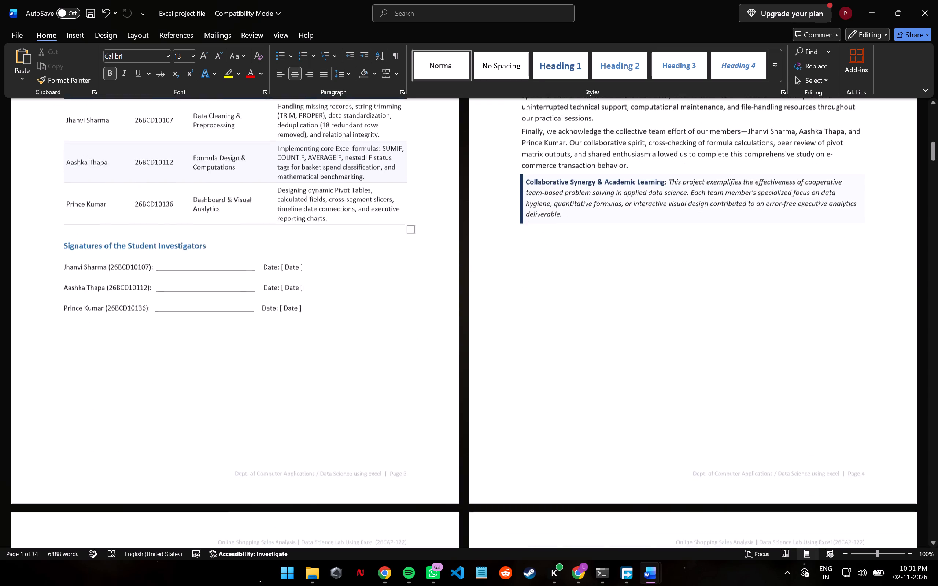
scroll(269, 305, "down", 20)
scroll(269, 305, "down", 20)
scroll(269, 305, "down", 2)
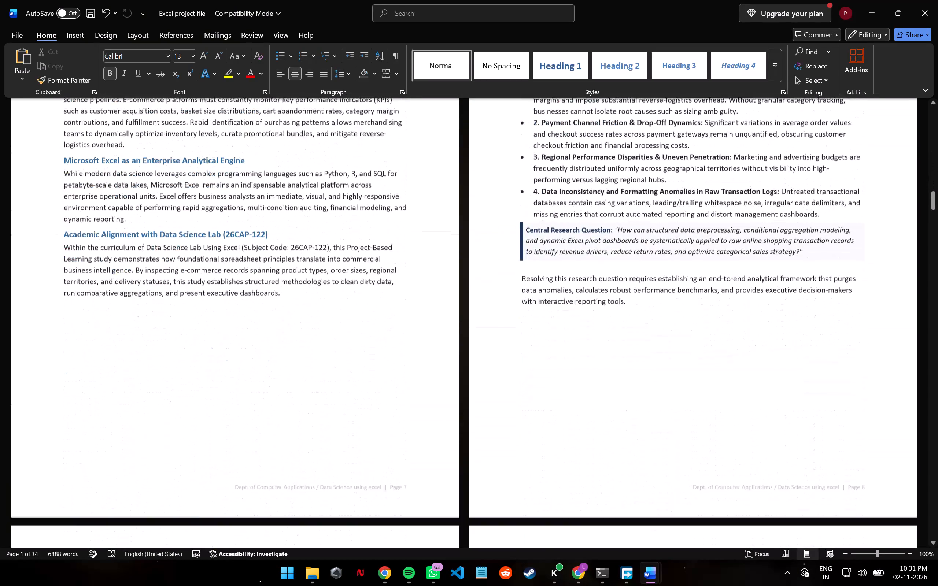
scroll(312, 303, "down", 20)
scroll(312, 303, "down", 20)
scroll(312, 303, "down", 2)
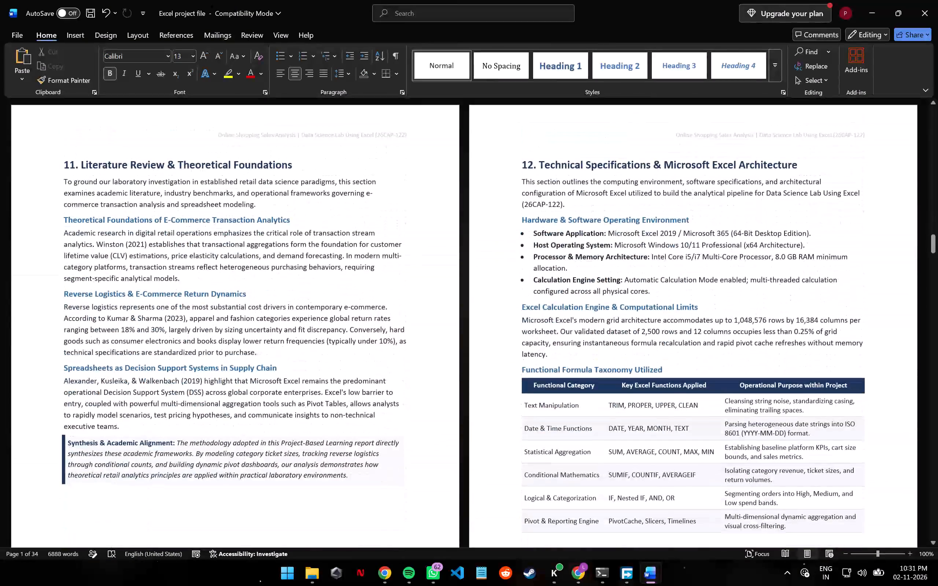
scroll(358, 295, "down", 20)
scroll(358, 295, "down", 20)
scroll(358, 295, "down", 2)
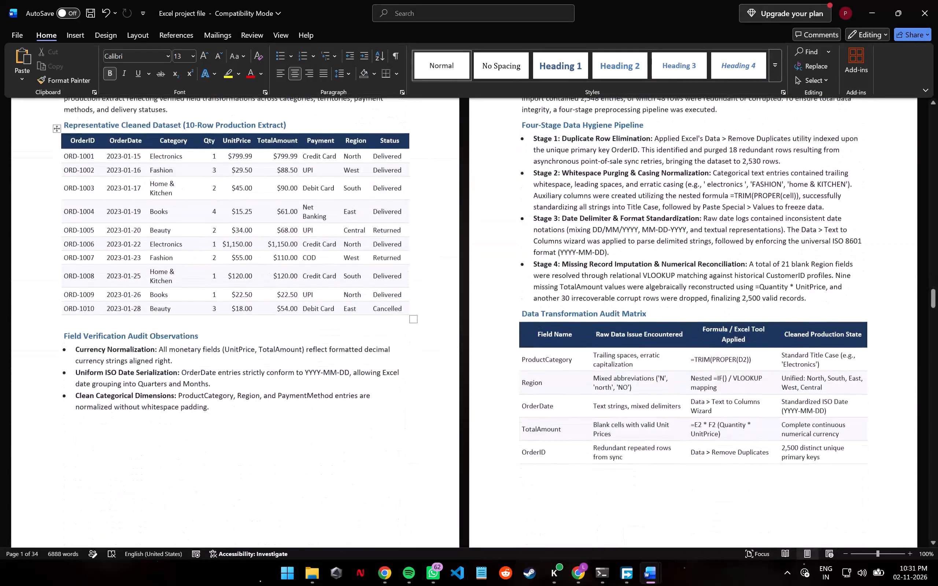
scroll(361, 292, "down", 20)
scroll(361, 292, "down", 20)
scroll(361, 292, "down", 1)
left_click_drag(358, 292, 354, 294)
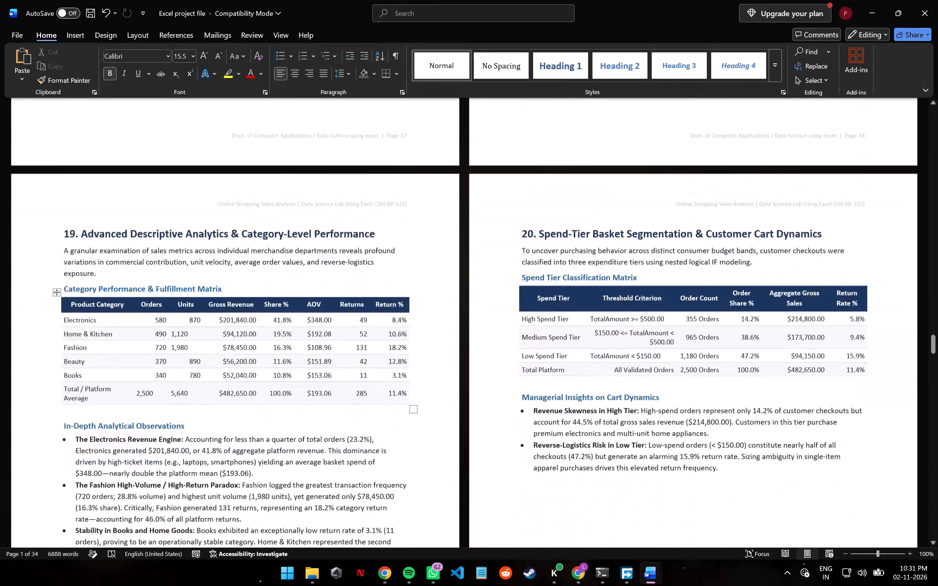
scroll(340, 297, "down", 20)
scroll(340, 297, "down", 20)
scroll(340, 297, "down", 1)
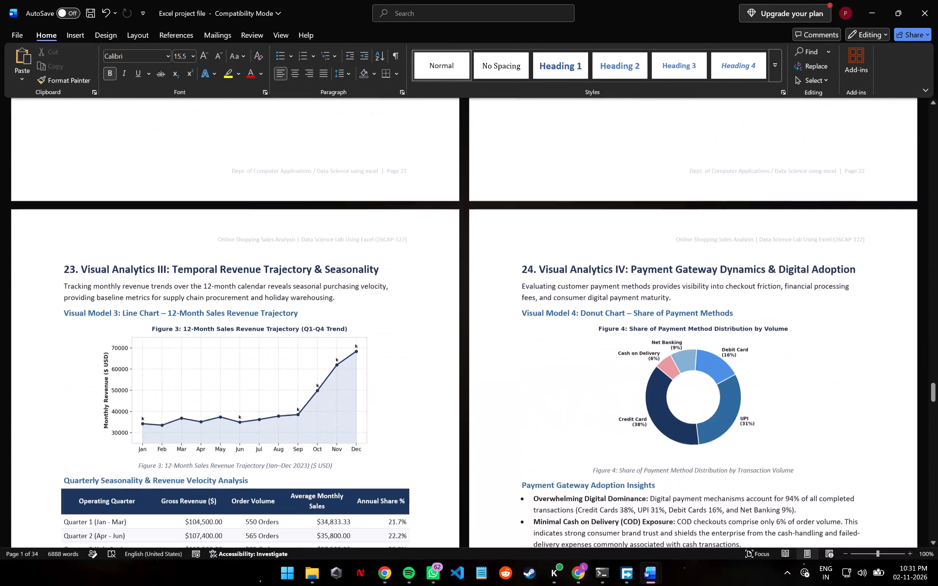
scroll(378, 363, "down", 20)
scroll(378, 363, "down", 20)
scroll(378, 363, "down", 1)
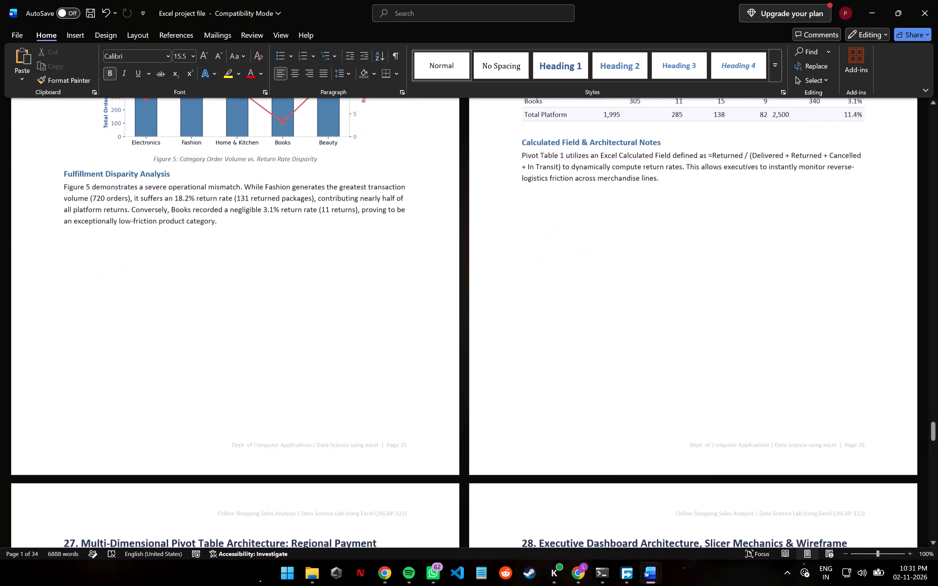
scroll(356, 359, "down", 20)
scroll(356, 359, "down", 20)
scroll(356, 359, "down", 1)
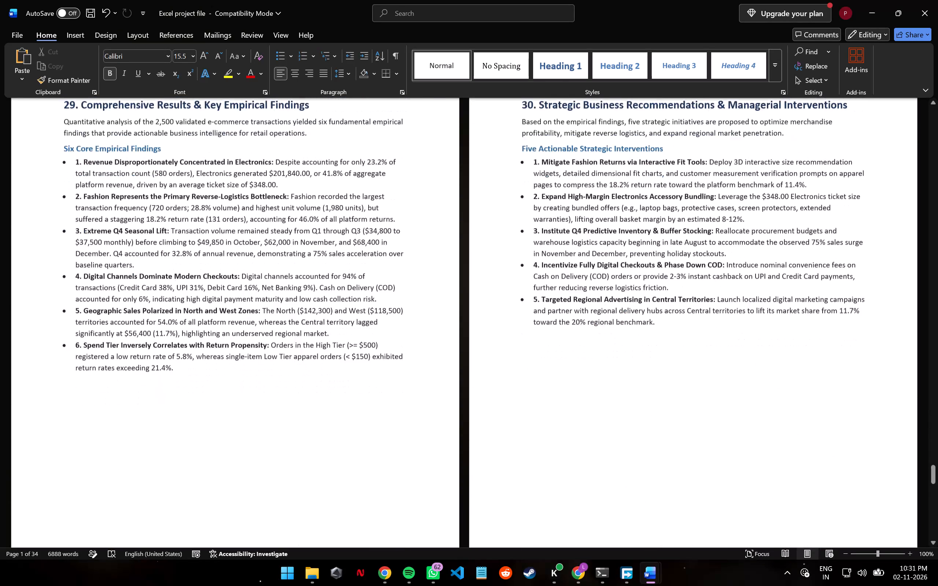
scroll(407, 375, "down", 8)
scroll(403, 376, "down", 20)
scroll(403, 376, "down", 9)
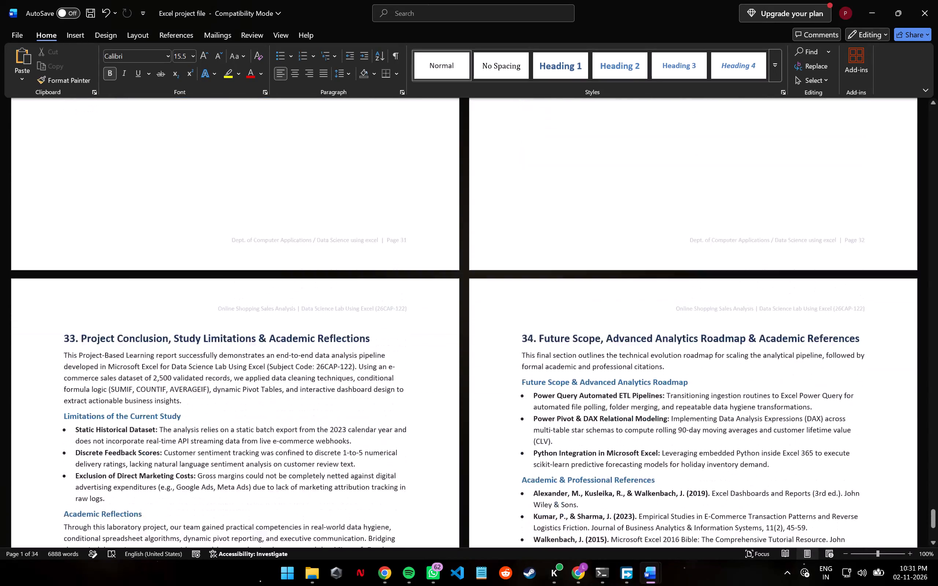
scroll(371, 404, "down", 20)
scroll(371, 404, "down", 5)
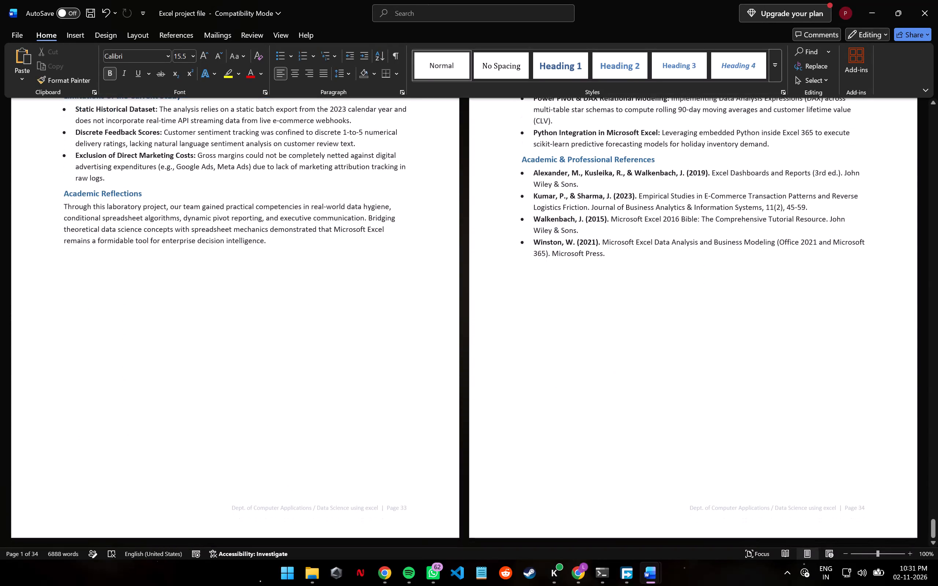
Save the report document.
key("ctrl+s")
Return to the cover page and add an opening parenthesis directly after the course mentor's name.
scroll(413, 395, "up", 18)
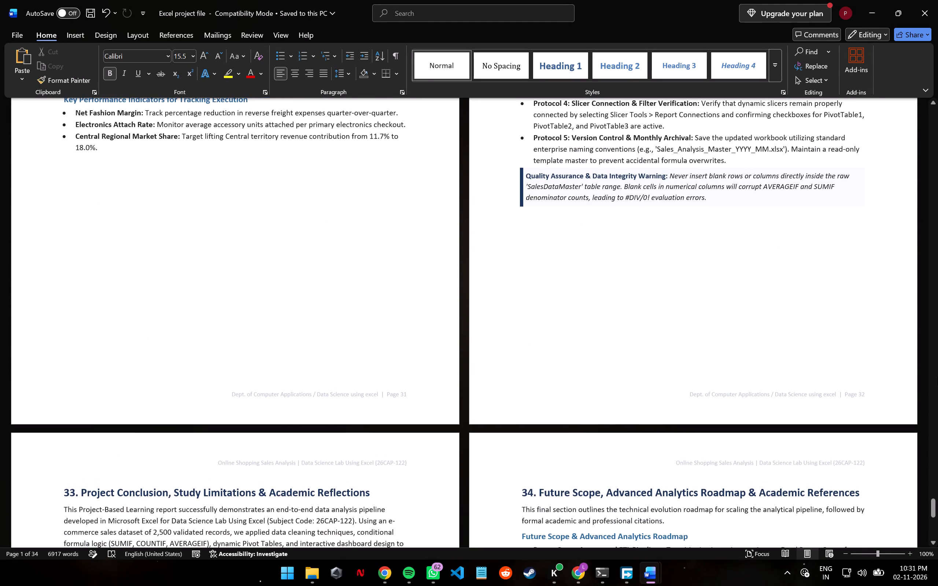
left_click_drag(931, 494, 935, 168)
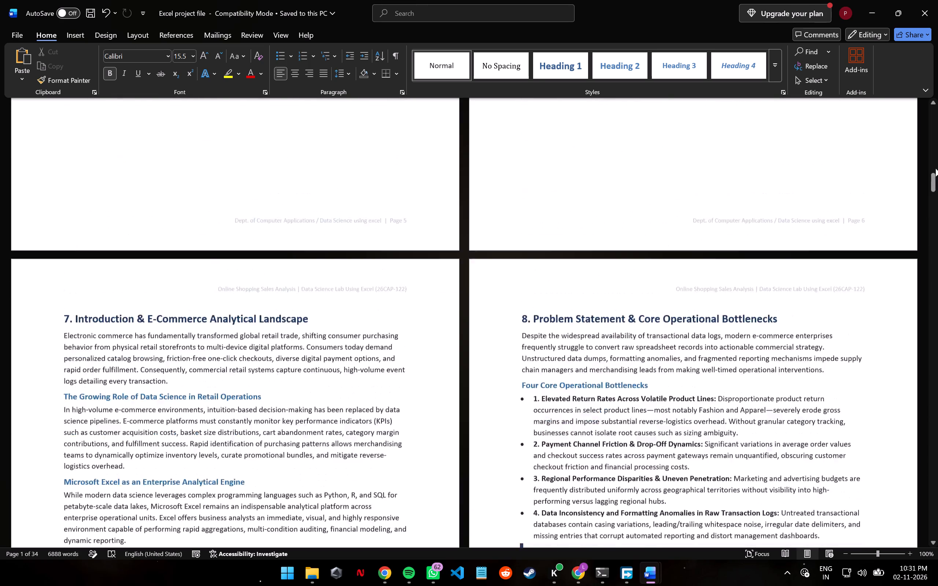
left_click_drag(935, 168, 937, 114)
scroll(480, 420, "down", 4)
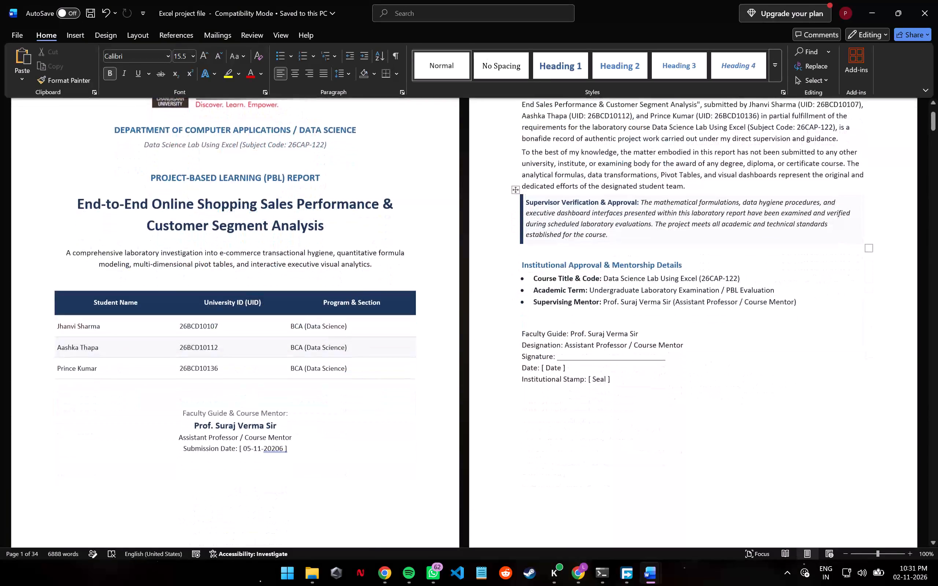
scroll(480, 422, "down", 2)
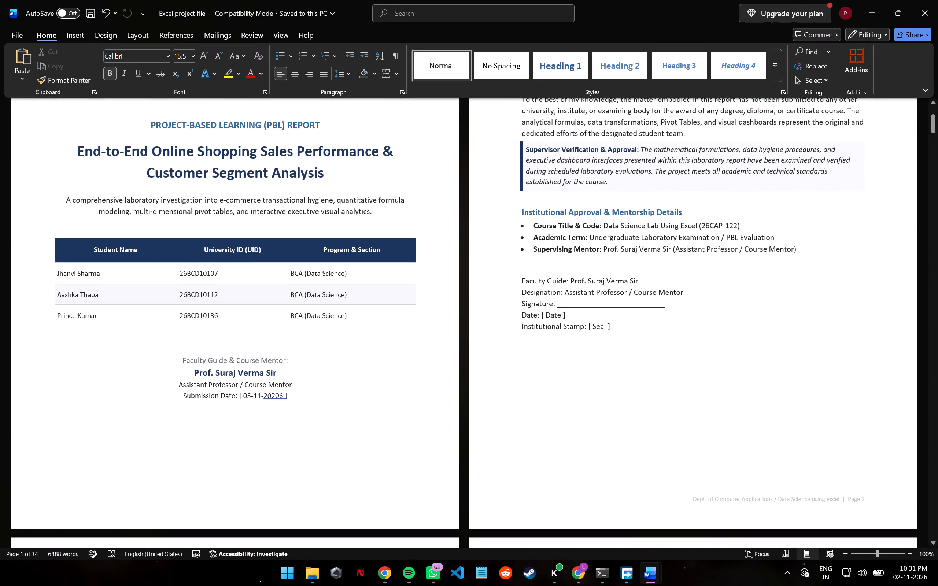
left_click(279, 372)
key("shift+parenleft")
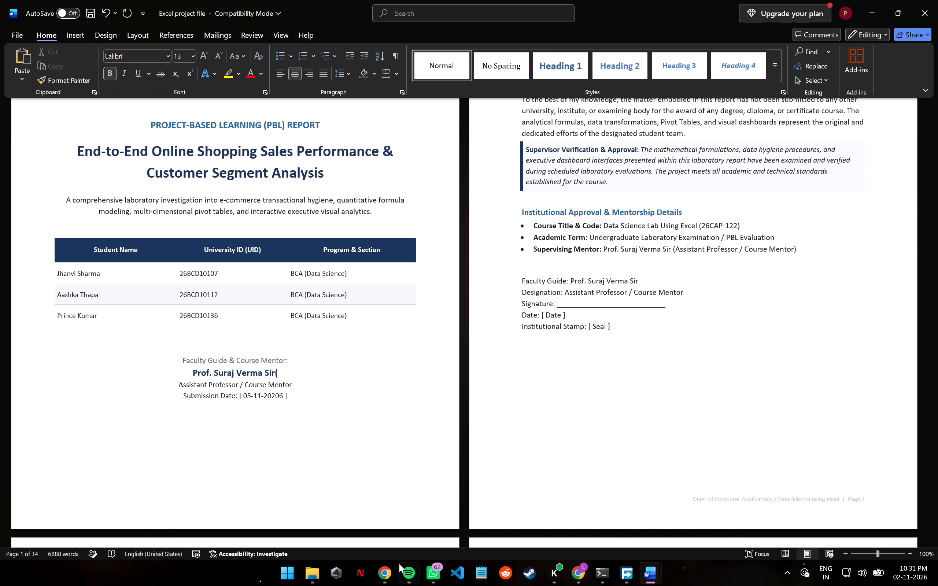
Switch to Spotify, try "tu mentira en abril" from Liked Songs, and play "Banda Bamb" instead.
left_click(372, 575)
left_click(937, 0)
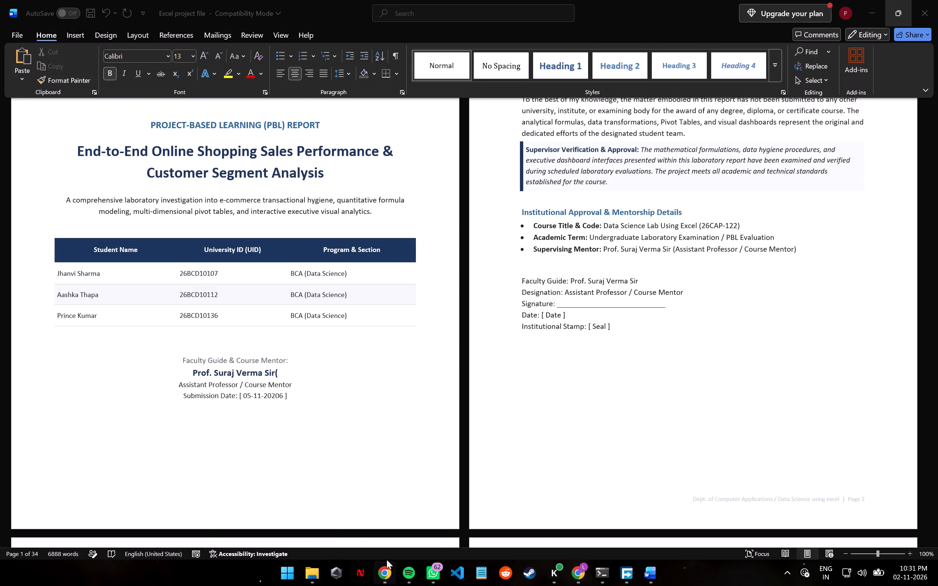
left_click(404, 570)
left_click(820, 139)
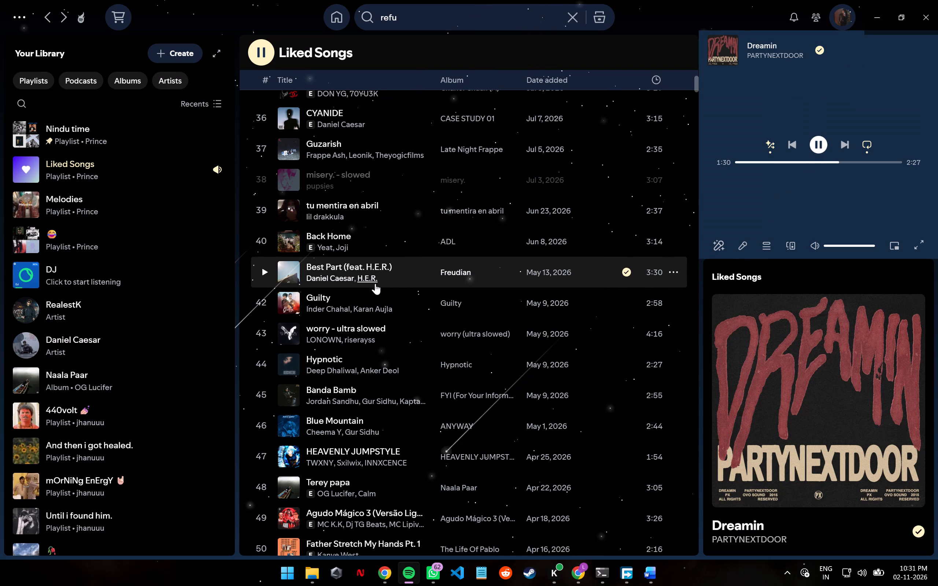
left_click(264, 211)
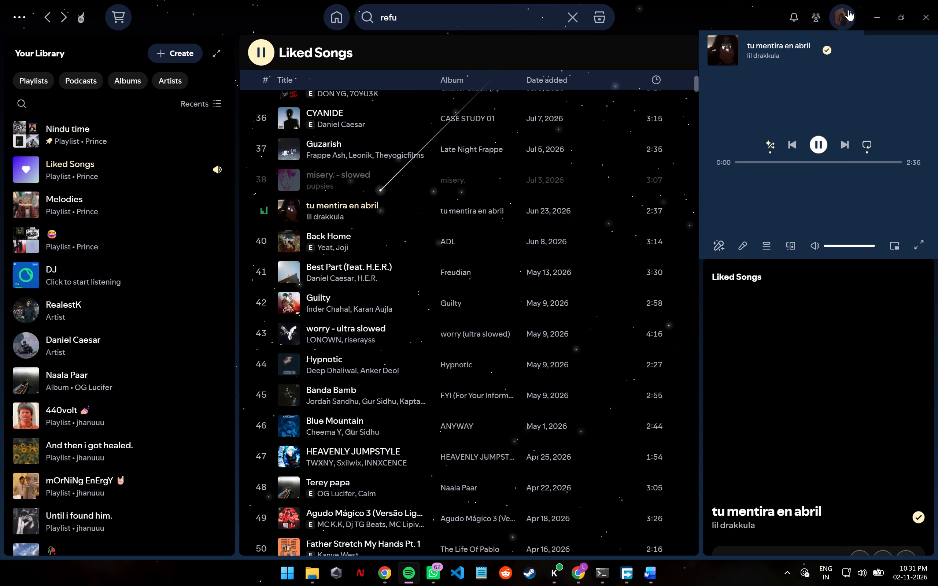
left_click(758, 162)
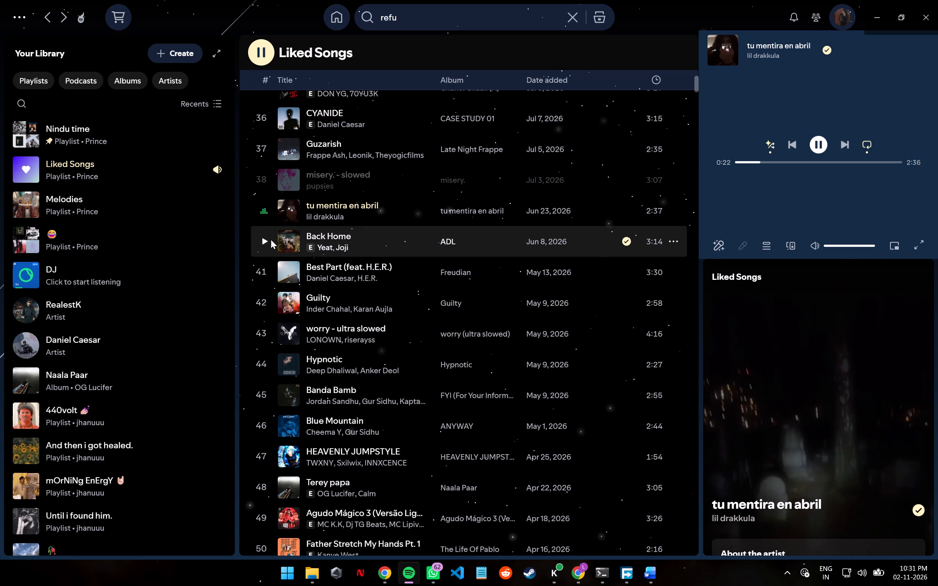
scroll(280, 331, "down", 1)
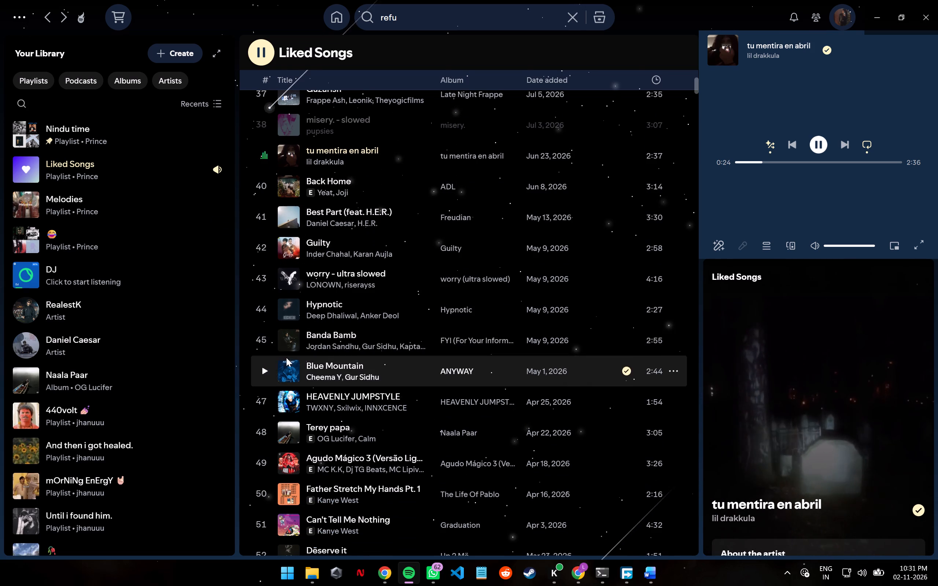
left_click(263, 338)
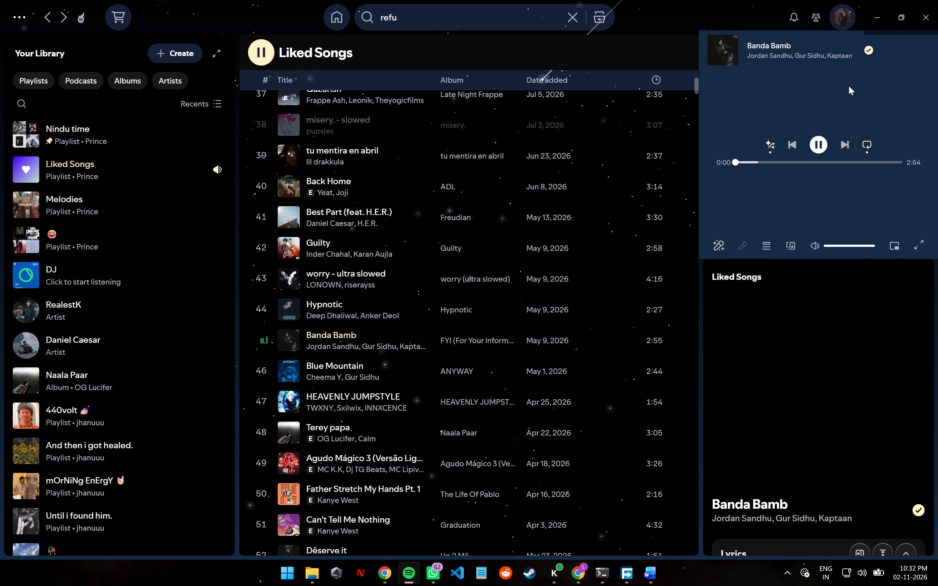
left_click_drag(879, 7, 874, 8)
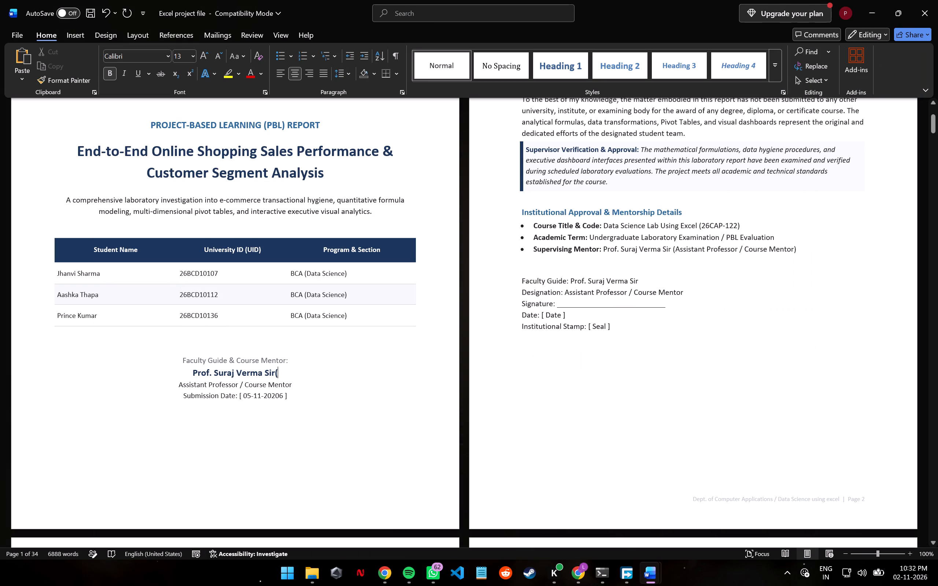
Copy the mentor's employee code from the CUIMS timetable in Chrome, paste it after the name in Word, close the parenthesis and save.
left_click(394, 575)
left_click(231, 0)
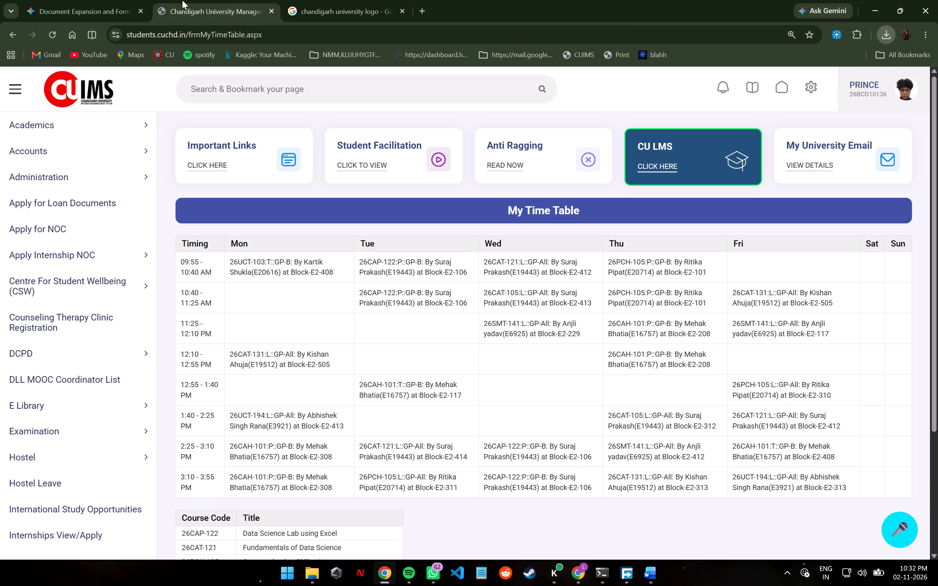
double_click(524, 270)
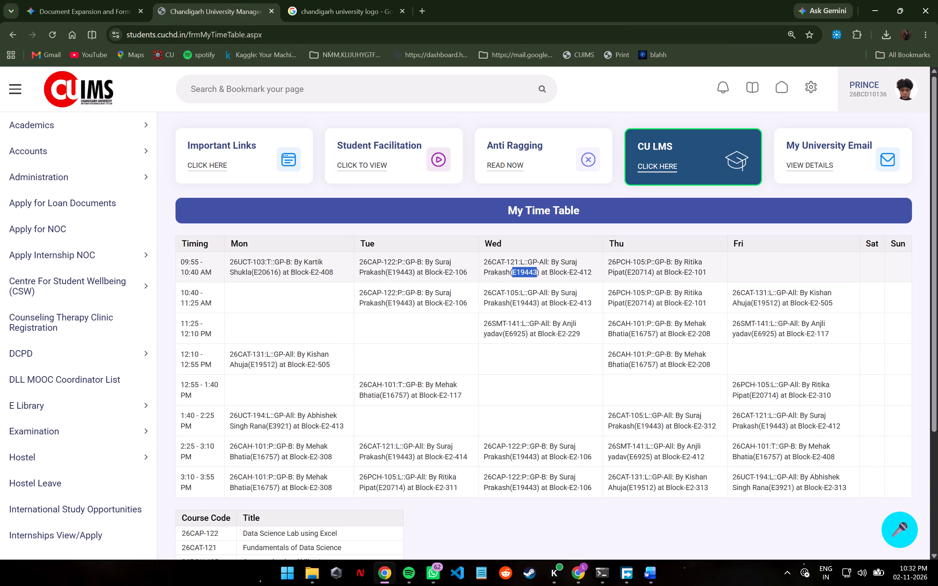
key("ctrl+c")
key("alt+Tab")
key("ctrl+v")
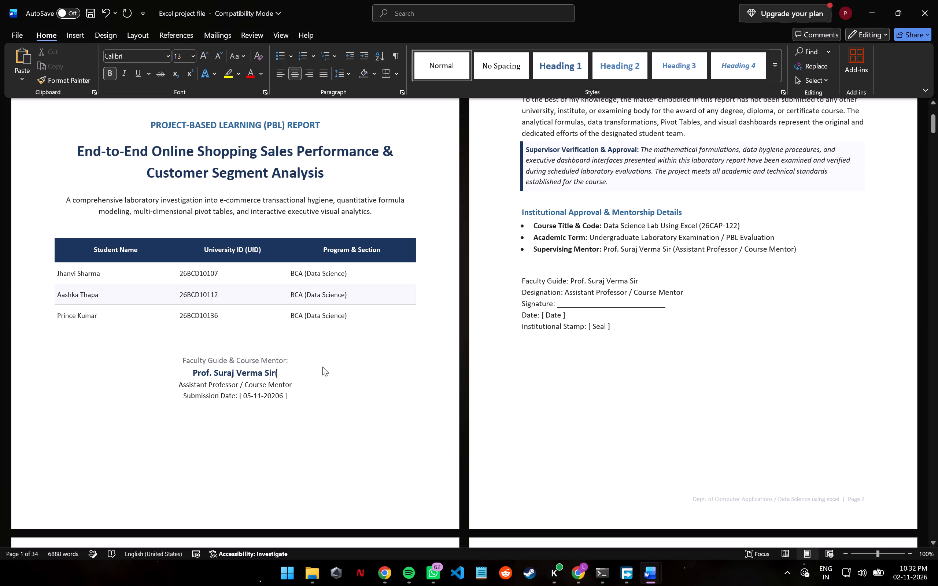
key("shift+parenright")
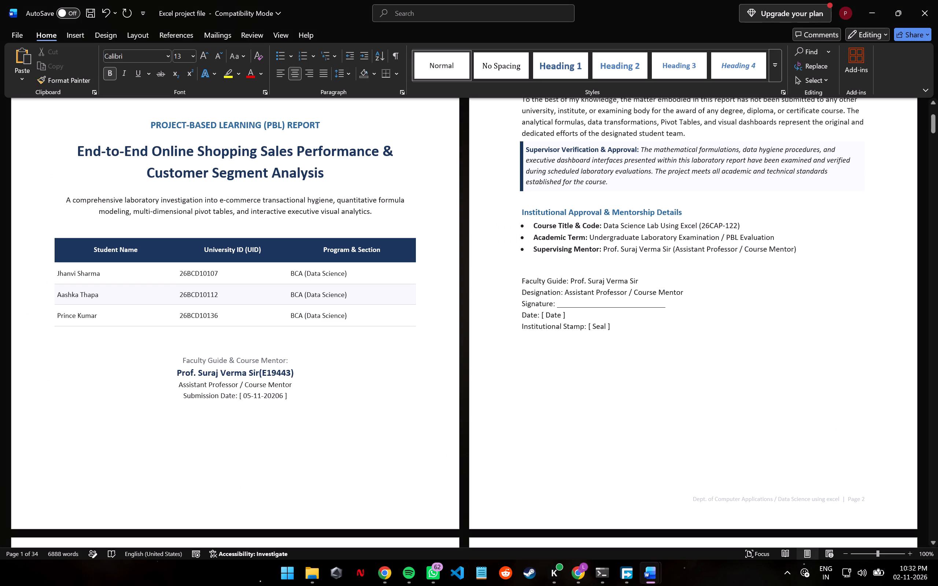
key("ctrl+s")
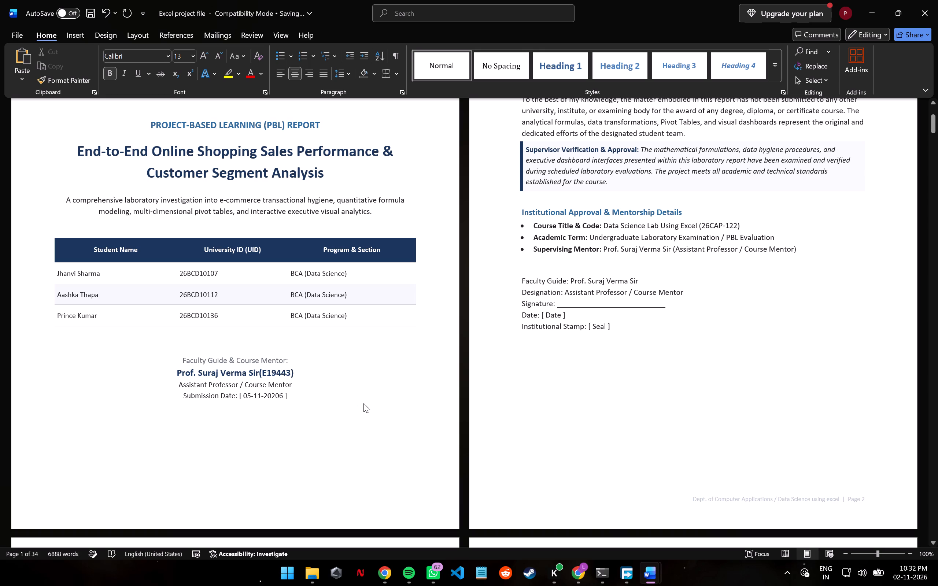
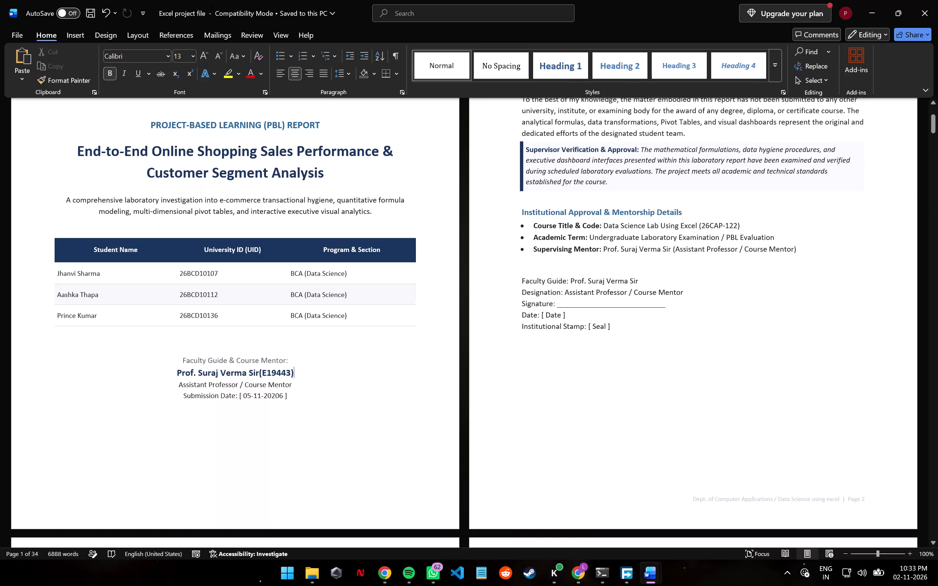
Delete the "[ Date ]" placeholder from the Date line under Certificate of Authenticity, leaving the line blank.
scroll(522, 403, "up", 4)
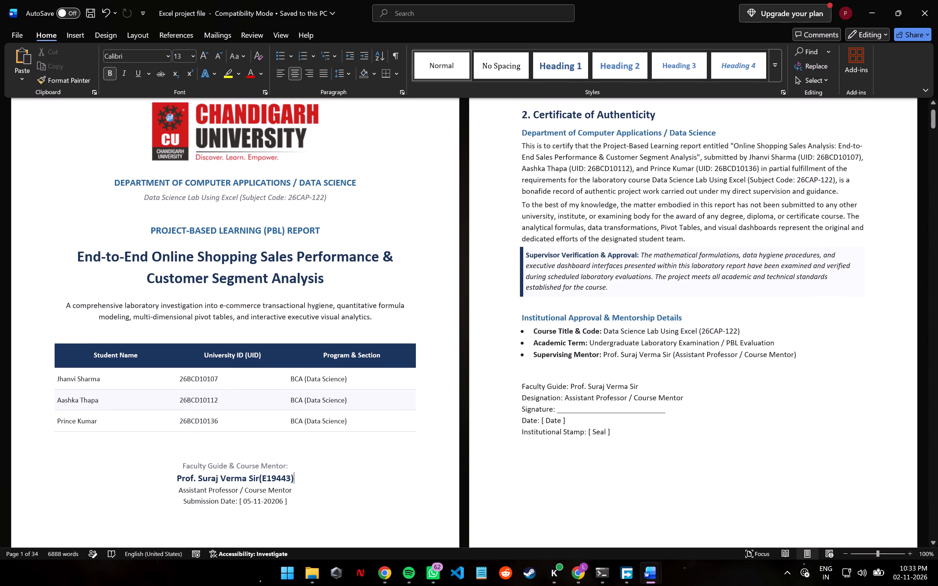
left_click(566, 420)
key("BackSpace")
key("BackSpace")
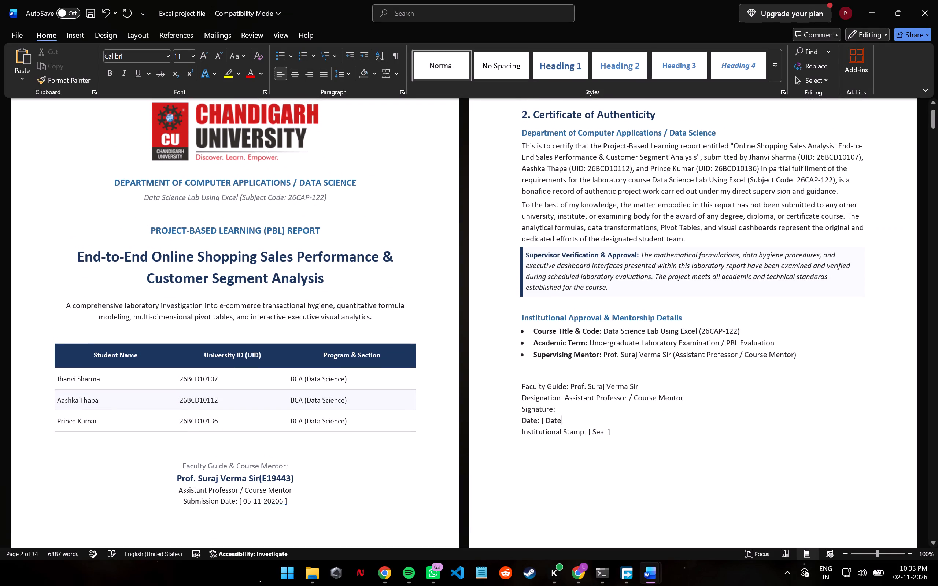
key("BackSpace")
key("BackSpace")
key("BackSpace")
key("BackSpace")
key("BackSpace")
key("BackSpace")
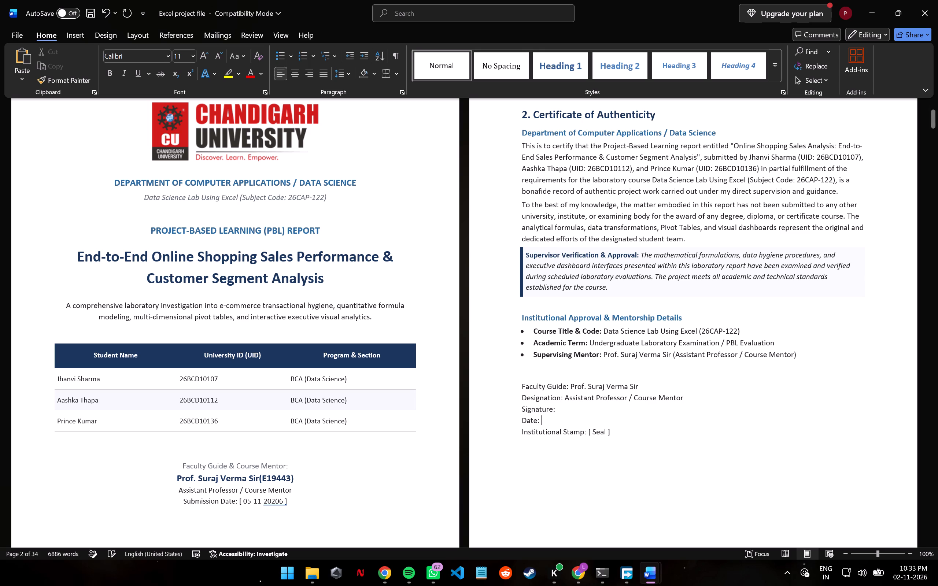
Remove the "[ Seal ]" placeholder from the Institutional Stamp line of the certificate and save the document.
left_click(614, 431)
key("BackSpace")
key("BackSpace")
key("BackSpace")
key("BackSpace")
key("BackSpace")
key("BackSpace")
key("BackSpace")
key("BackSpace")
scroll(628, 435, "down", 6)
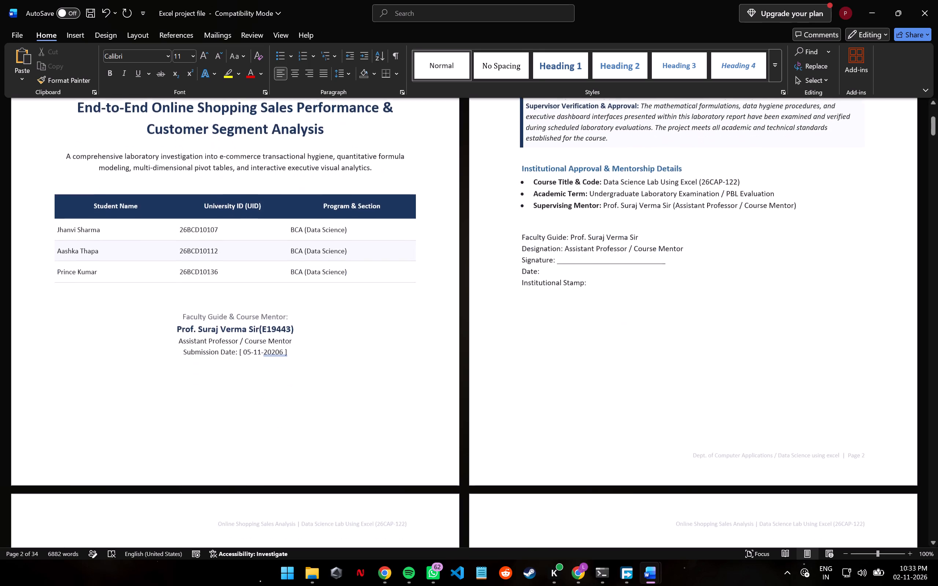
scroll(623, 422, "down", 6)
scroll(580, 418, "down", 7)
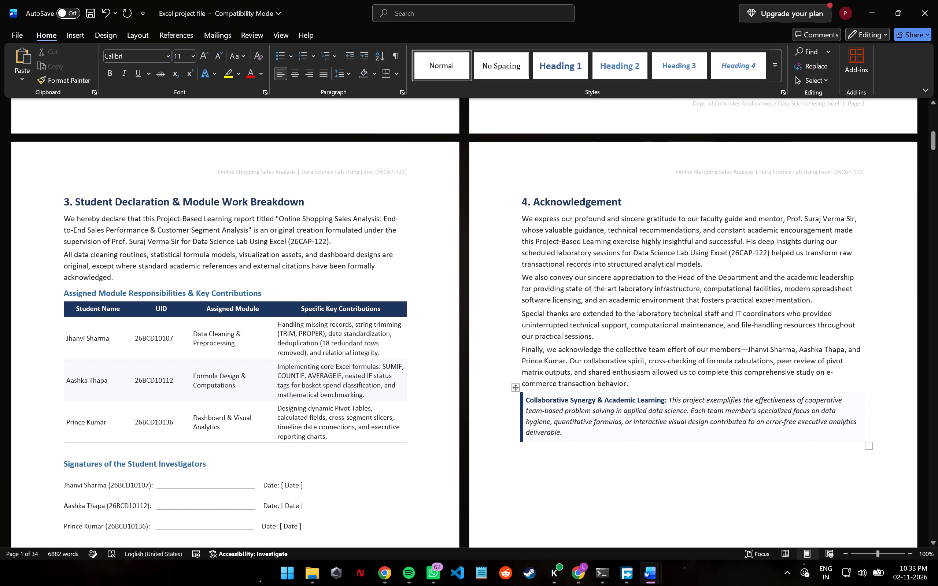
key("ctrl+s")
Delete the "[ Date ]" placeholder from the third student's line under Signatures of the Student Investigators.
scroll(590, 414, "down", 7)
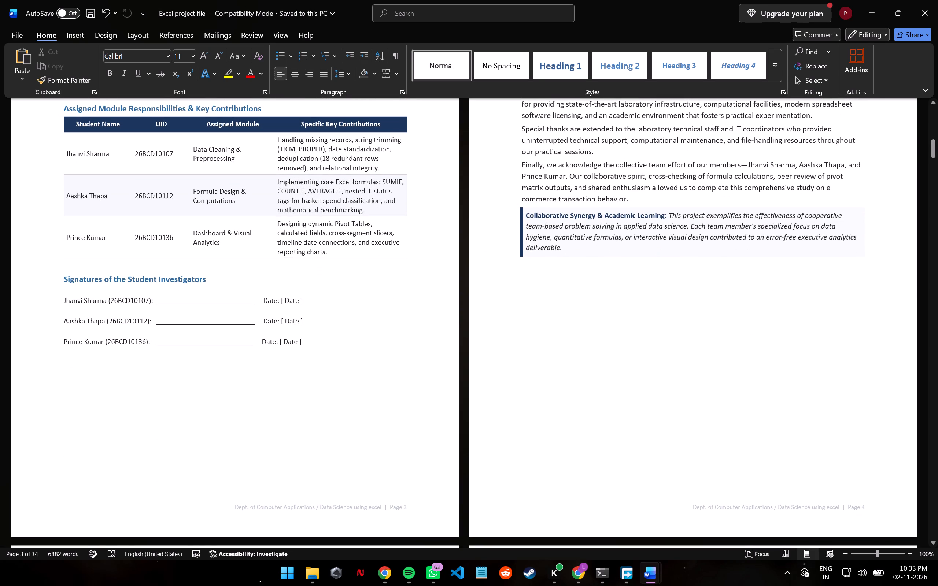
scroll(584, 352, "down", 1)
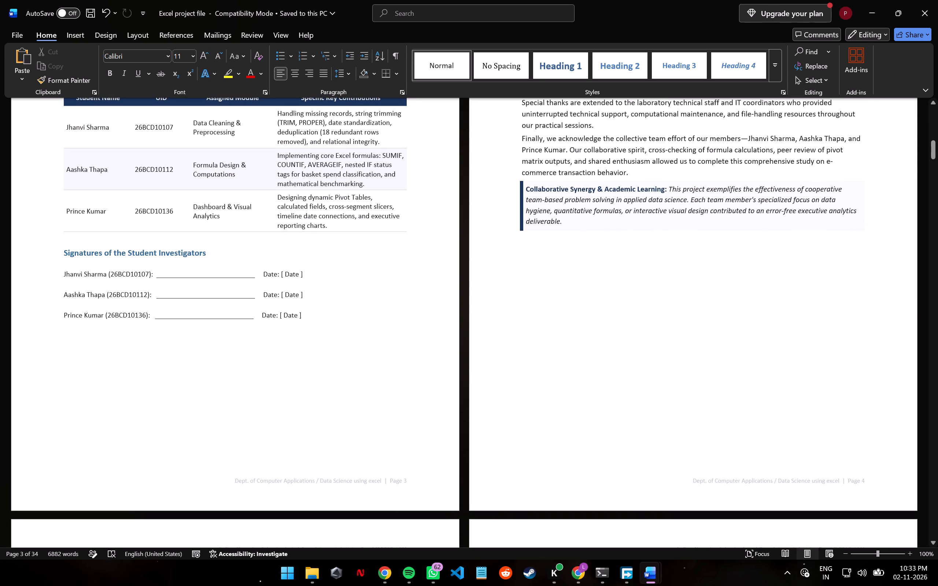
scroll(590, 355, "down", 2)
scroll(561, 325, "up", 5)
scroll(442, 324, "up", 1)
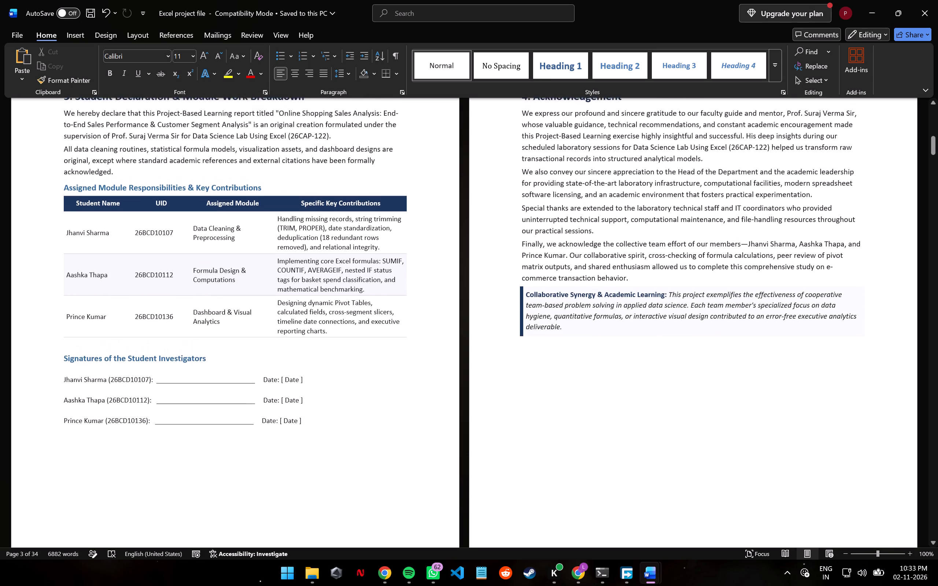
scroll(429, 344, "down", 2)
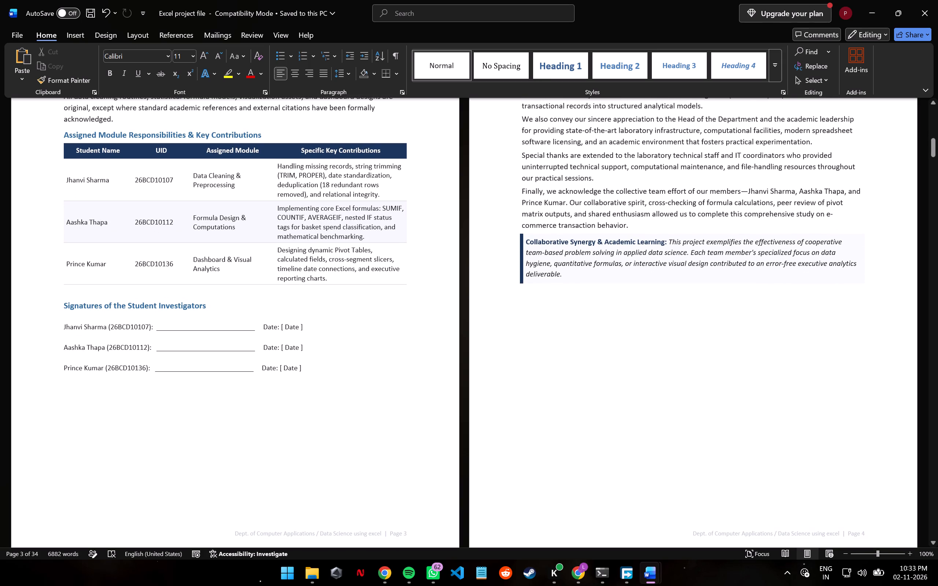
left_click(300, 367)
key("BackSpace")
key("BackSpace")
key("BackSpace")
key("BackSpace")
key("BackSpace")
key("BackSpace")
key("BackSpace")
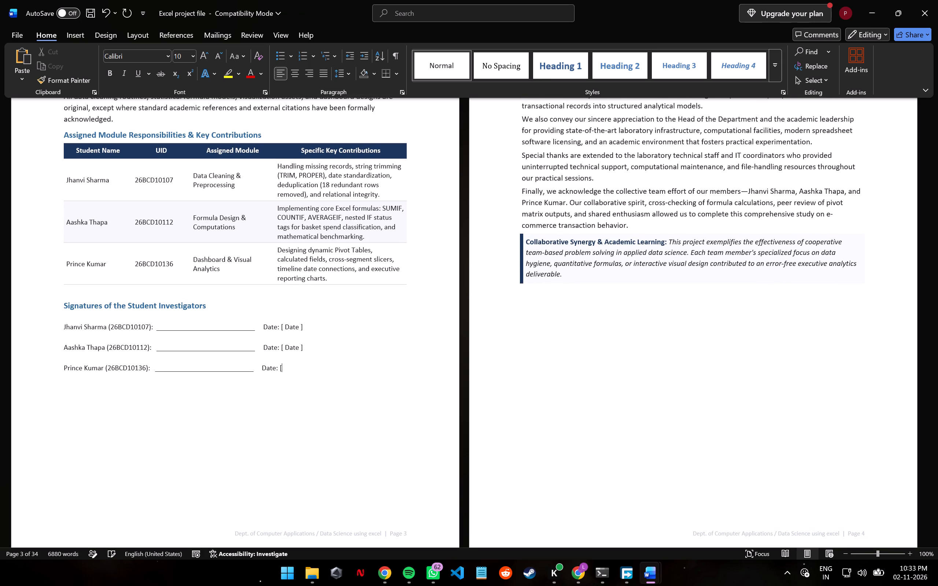
key("BackSpace")
Delete the "[ Date ]" placeholder from the second student's signature line.
left_click(306, 353)
key("BackSpace")
key("BackSpace")
key("BackSpace")
key("BackSpace")
key("BackSpace")
key("BackSpace")
key("BackSpace")
key("BackSpace")
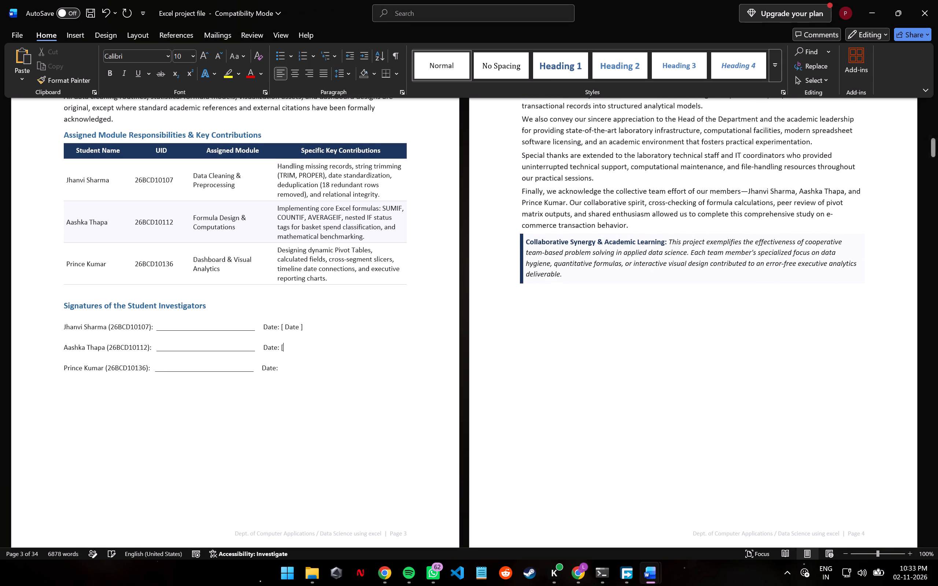
Delete the "[ Date ]" placeholder from the first student's signature line and save the document.
left_click(308, 327)
key("BackSpace")
key("BackSpace")
key("BackSpace")
key("BackSpace")
key("BackSpace")
key("BackSpace")
key("BackSpace")
key("BackSpace")
key("ctrl+s")
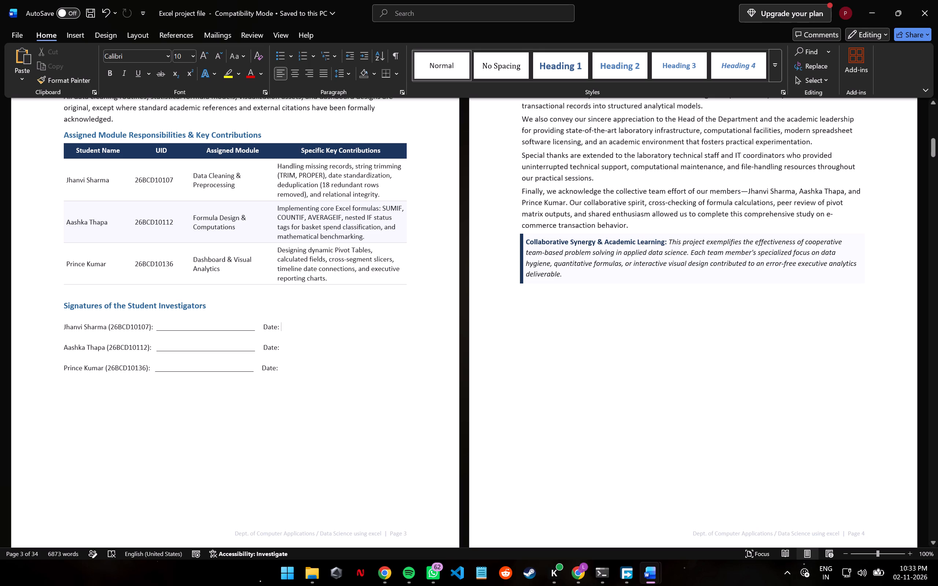
Review the report pages from the Executive Summary through the Comprehensive Data Dictionary, including their footers.
scroll(289, 362, "down", 11)
scroll(316, 381, "down", 5)
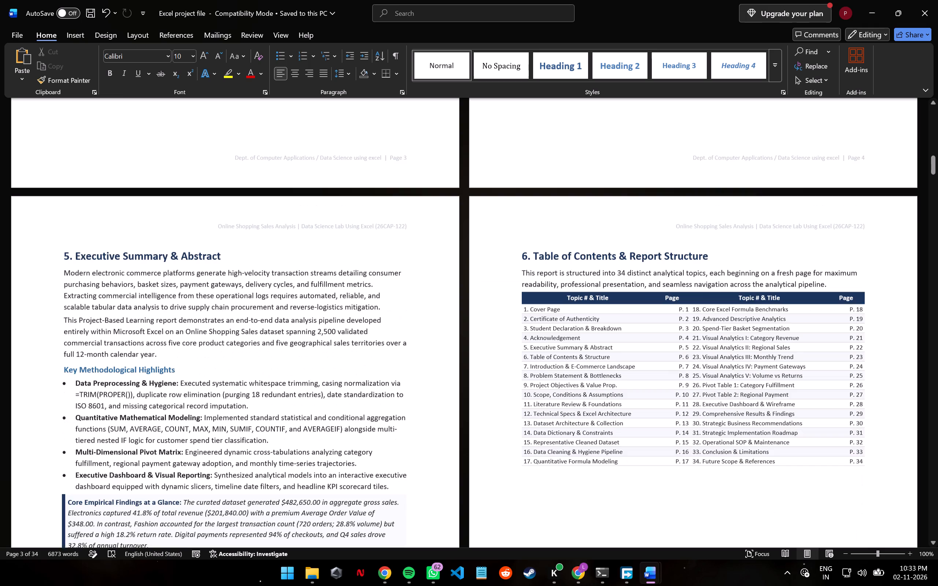
scroll(311, 412, "up", 13)
scroll(309, 394, "down", 5)
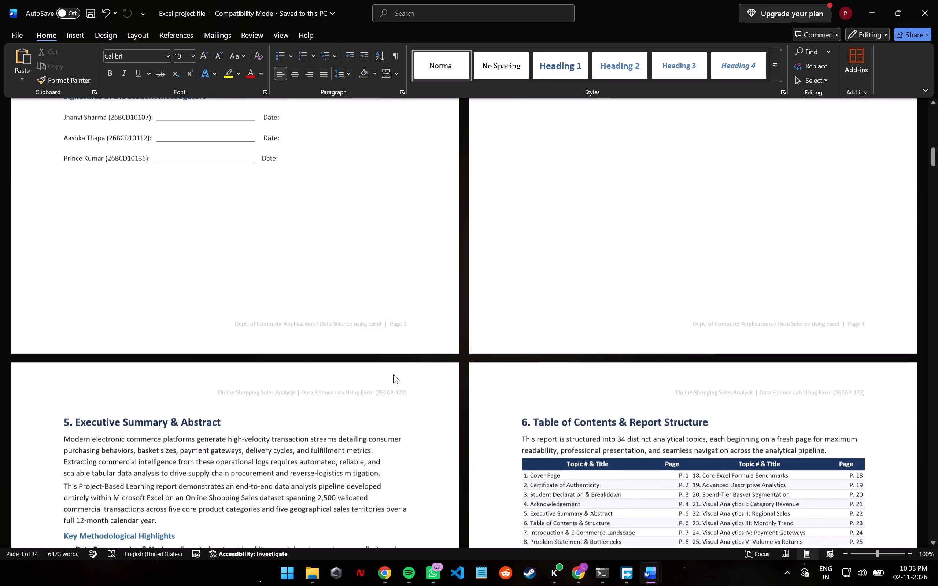
scroll(393, 374, "down", 10)
scroll(481, 386, "down", 8)
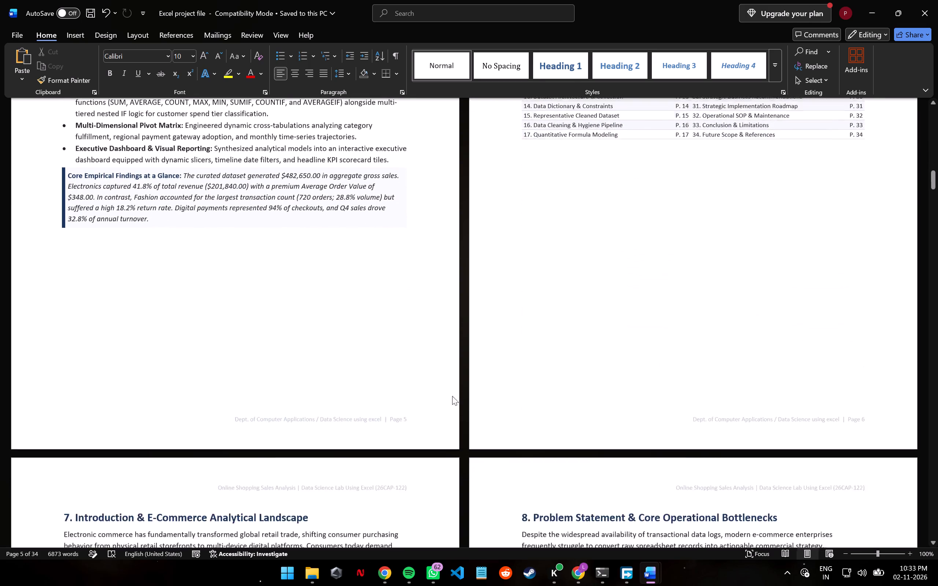
scroll(452, 396, "down", 20)
scroll(452, 396, "down", 6)
scroll(371, 391, "up", 5)
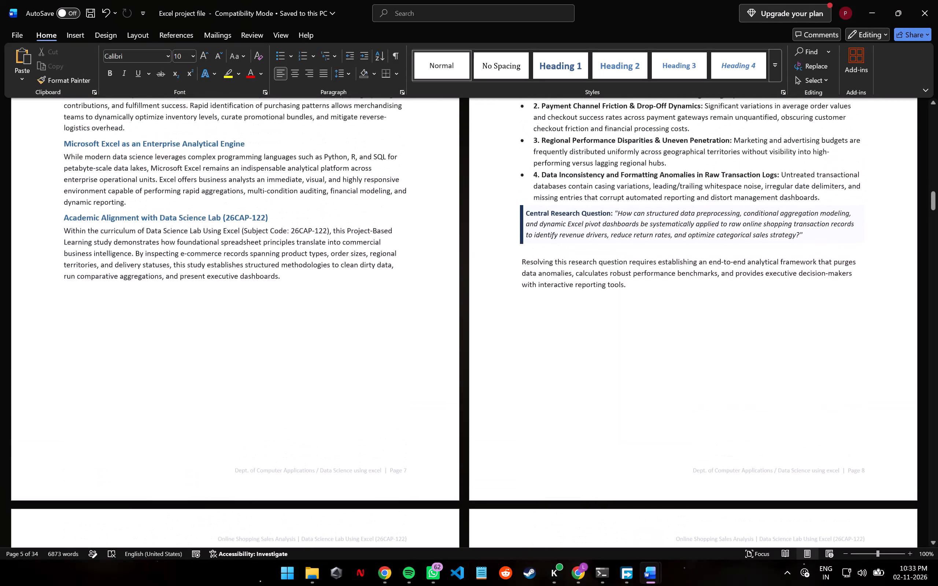
scroll(427, 394, "down", 20)
scroll(427, 394, "down", 2)
scroll(219, 351, "down", 5)
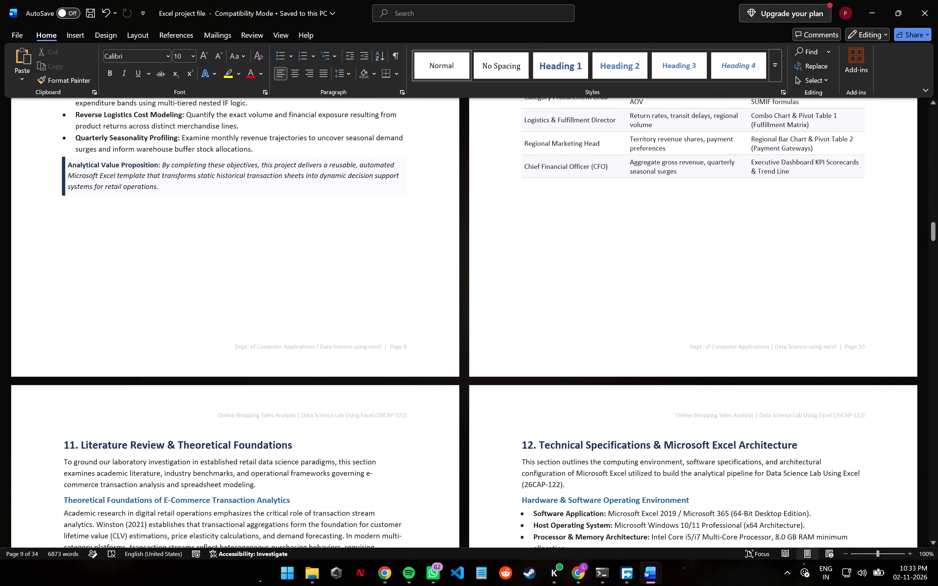
scroll(160, 276, "down", 1)
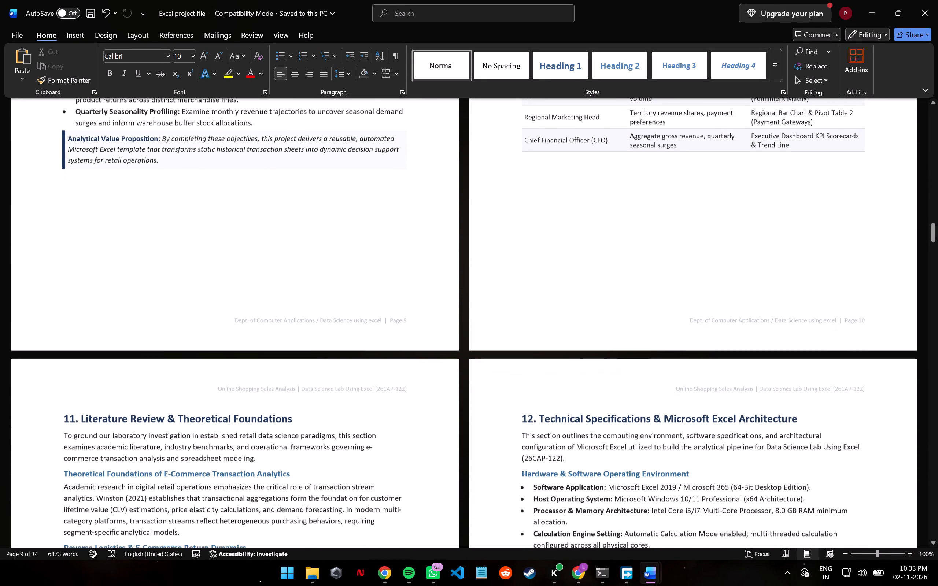
scroll(160, 278, "down", 10)
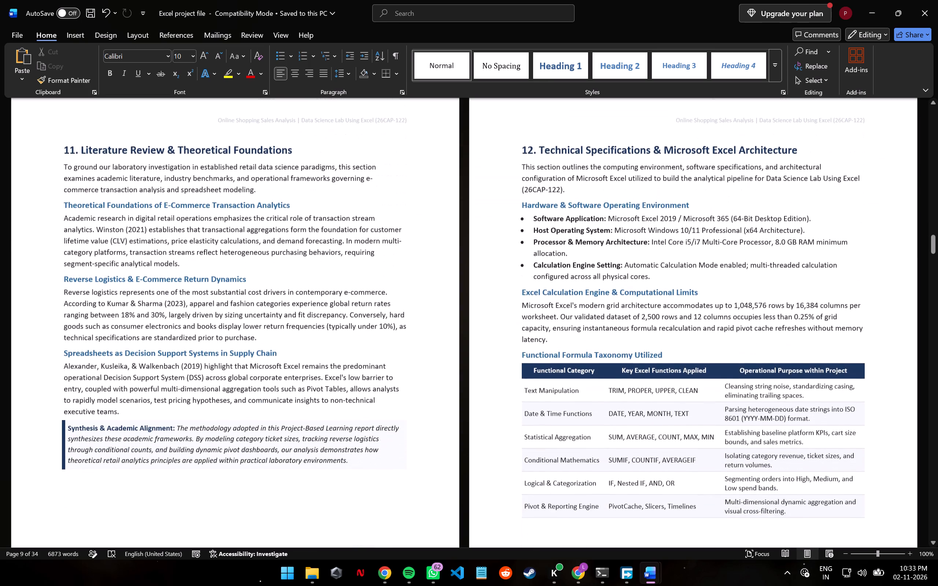
scroll(168, 277, "down", 9)
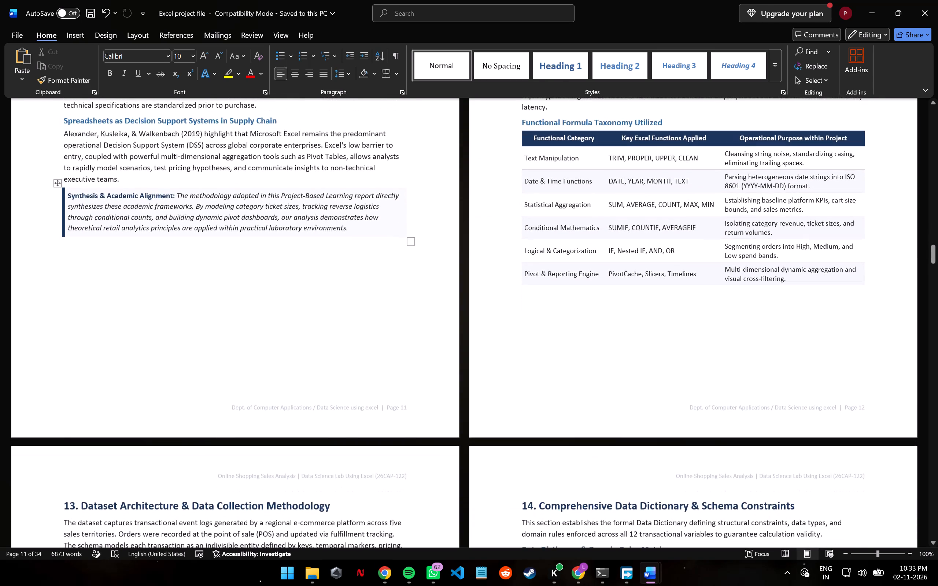
scroll(173, 277, "down", 6)
scroll(293, 289, "down", 5)
scroll(339, 301, "down", 6)
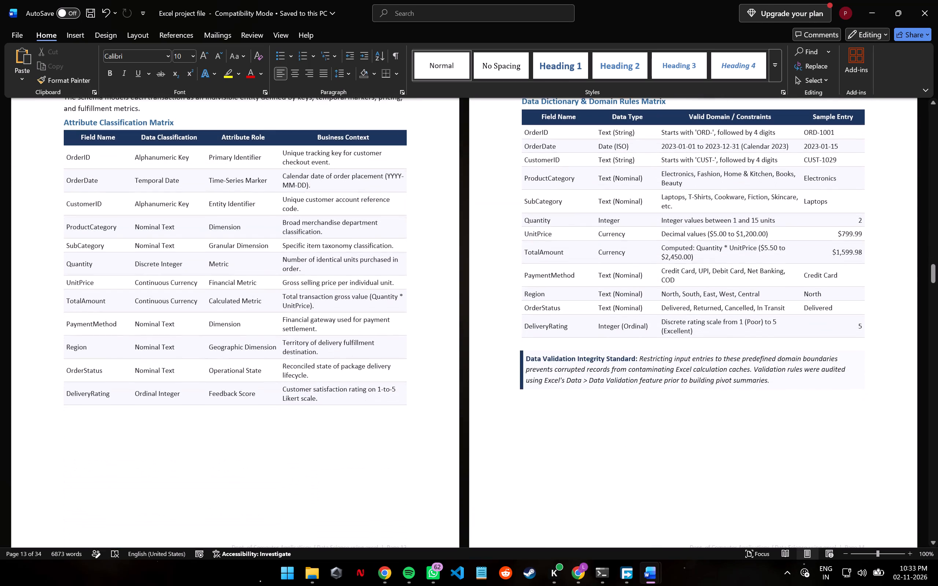
scroll(353, 314, "down", 11)
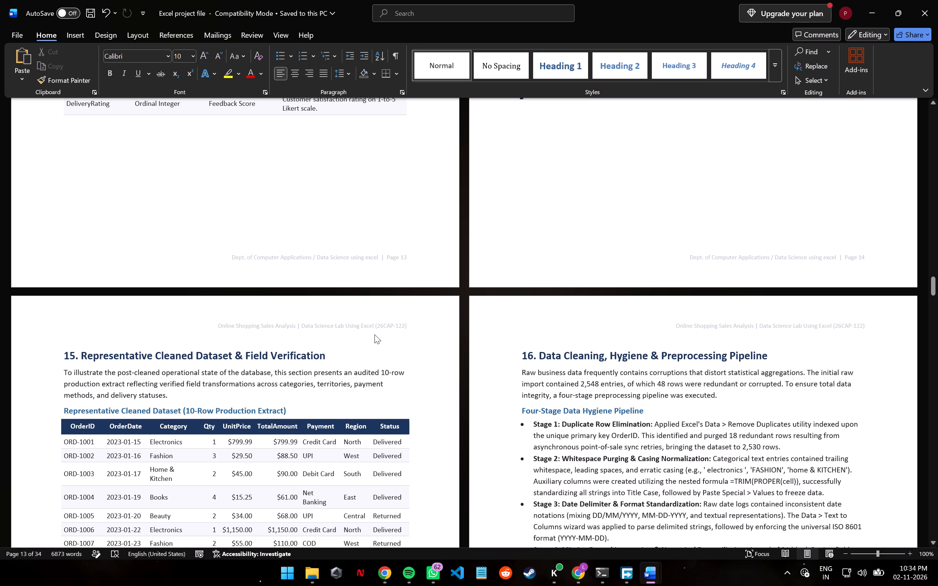
Open the page 13 footer for editing and insert "Lab" between "Data Science" and "using".
left_click(359, 257)
right_click(357, 257)
left_click(372, 263)
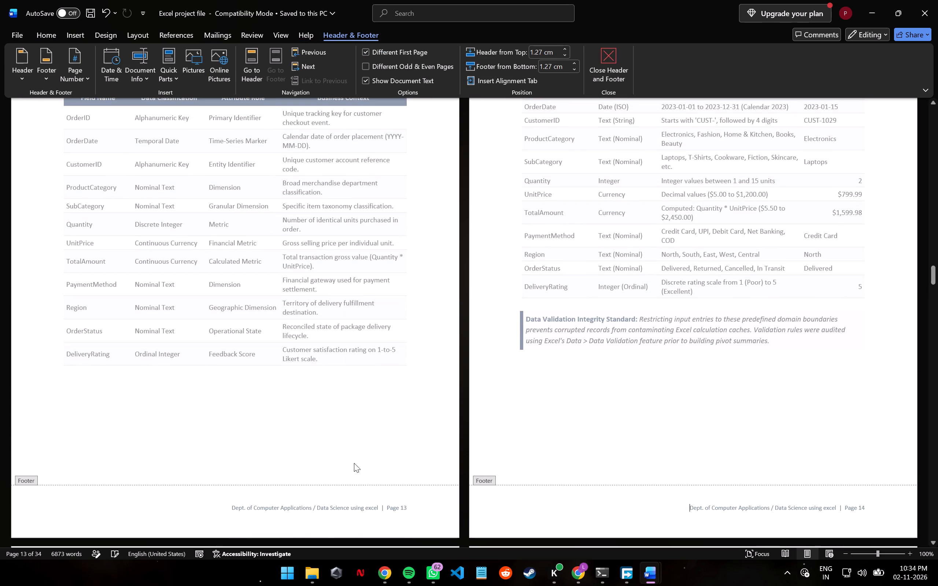
left_click(351, 509)
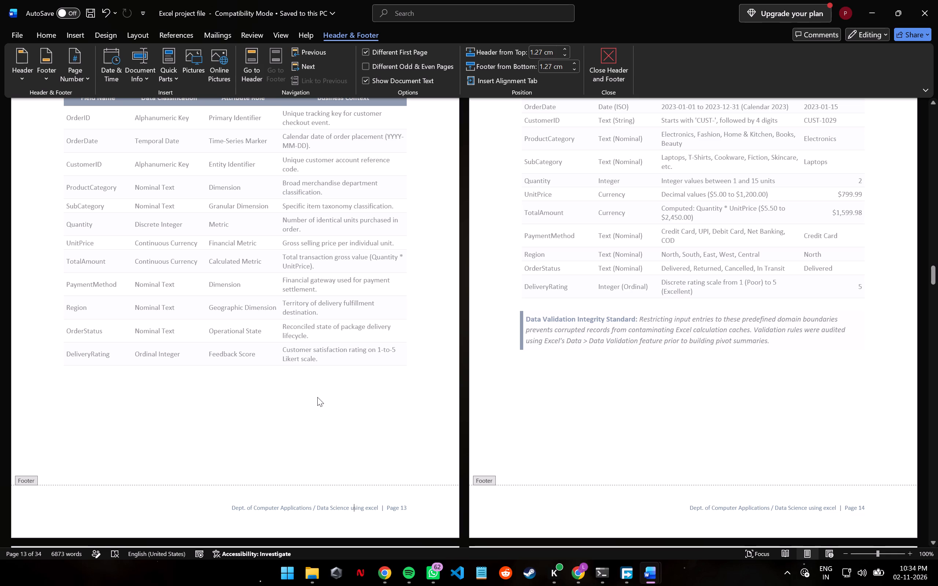
key("Left")
type("Lab")
key("space")
Capitalise the footer's last two words so the course reads "Data Science Lab Using Excel", save, and leave footer editing.
scroll(324, 381, "down", 4)
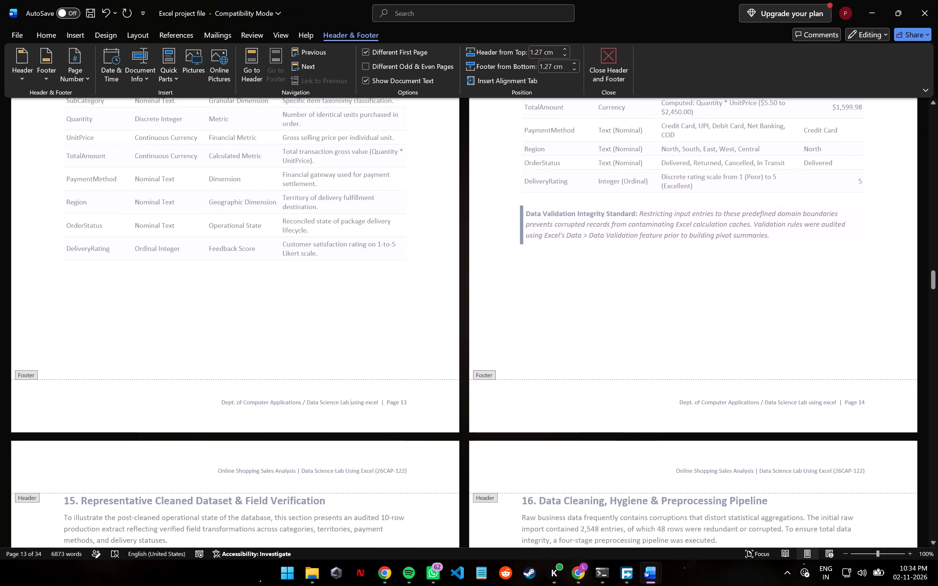
left_click(352, 403)
key("BackSpace")
key("shift+u")
key("Right")
key("Right")
key("Right")
key("Right")
key("Right")
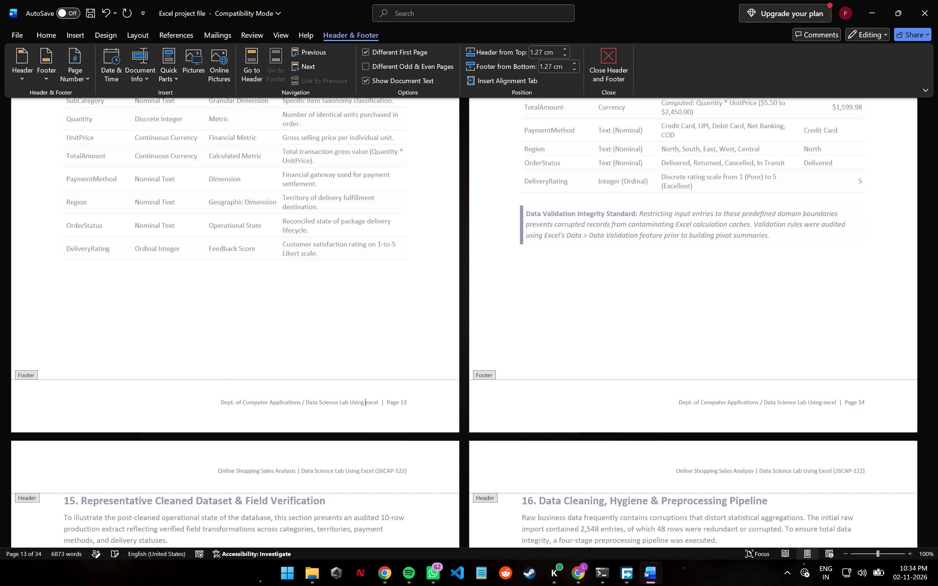
key("Right")
key("BackSpace")
key("shift+e")
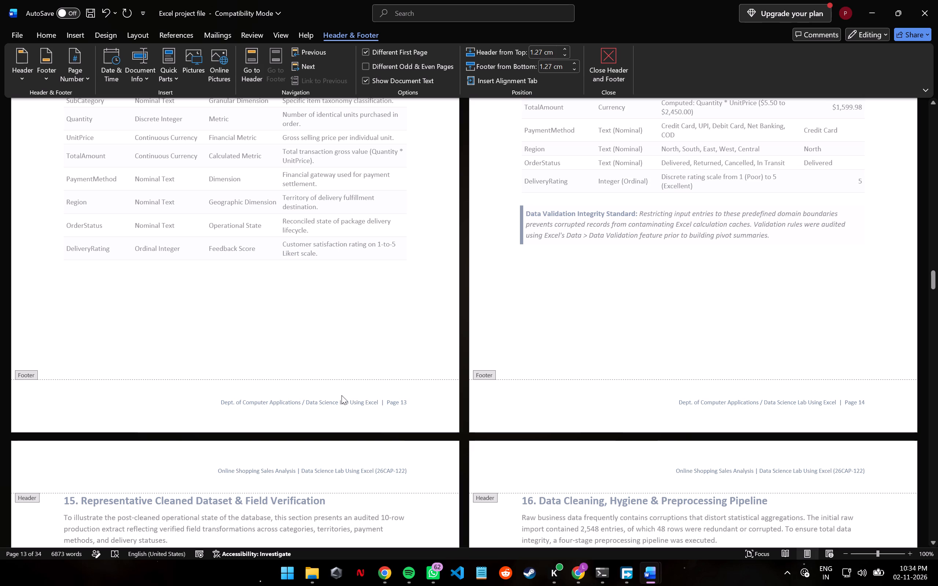
key("ctrl+s")
left_click(608, 55)
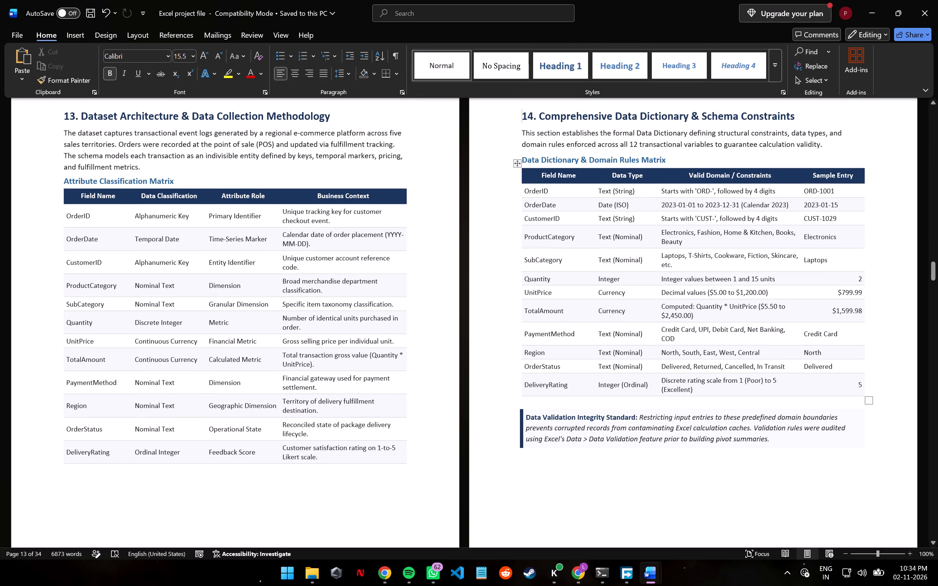
Review the report pages and footers from the Representative Cleaned Dataset section through Spend-Tier Basket Segmentation.
scroll(645, 481, "down", 6)
scroll(607, 464, "down", 14)
scroll(547, 463, "down", 1)
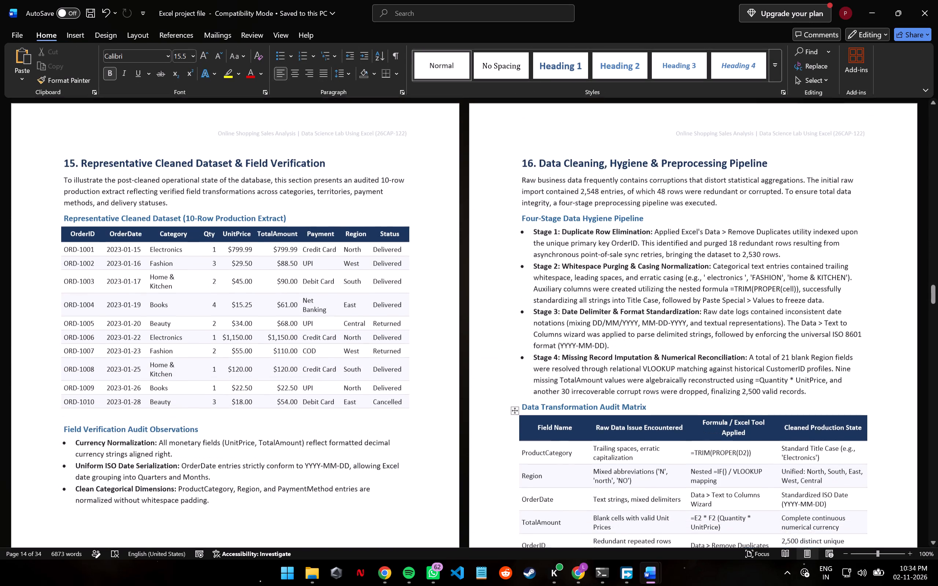
scroll(515, 462, "down", 1)
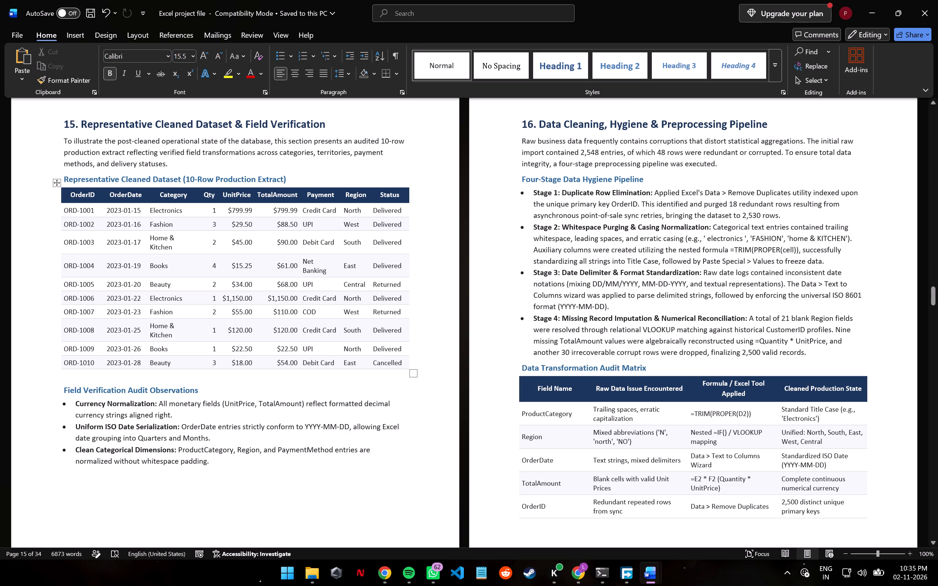
scroll(291, 472, "down", 13)
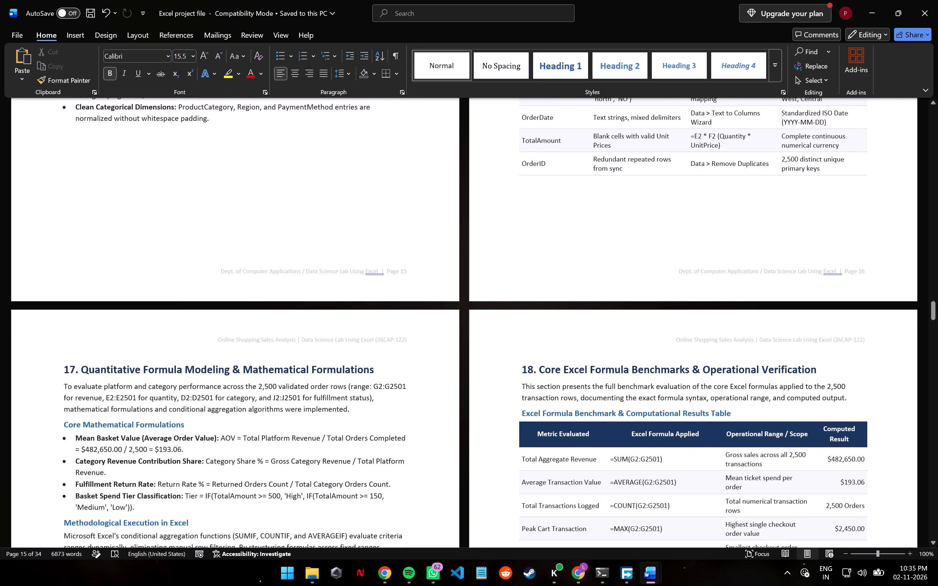
scroll(391, 411, "down", 15)
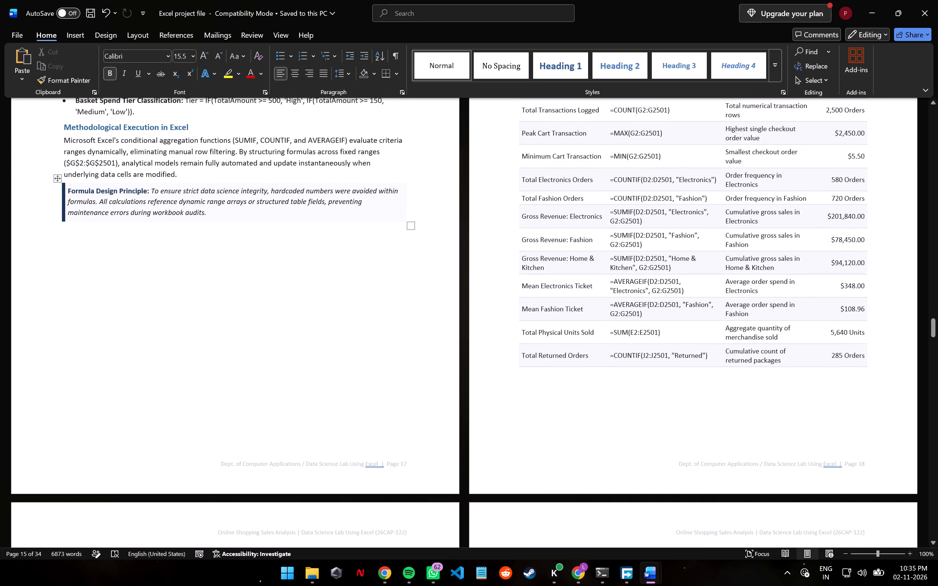
scroll(432, 330, "down", 5)
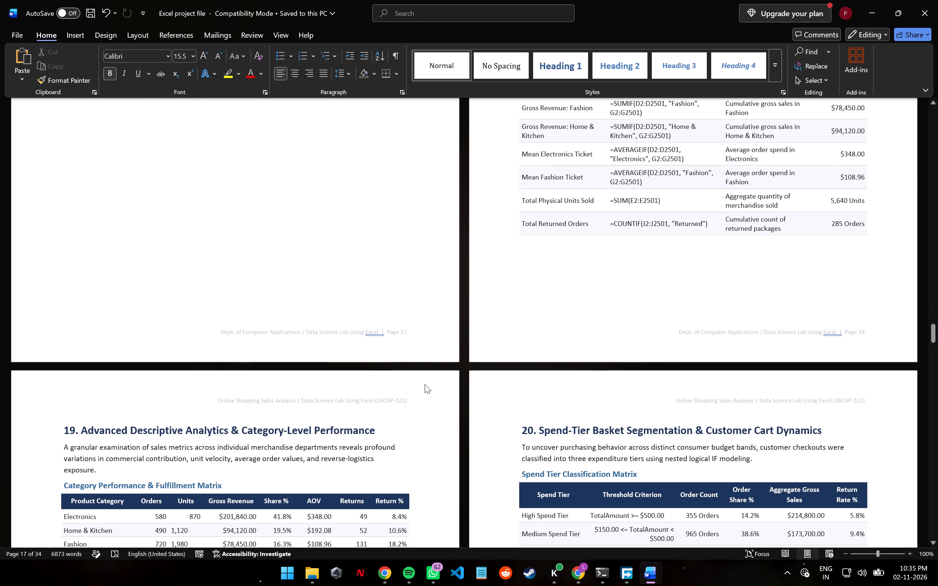
scroll(781, 482, "down", 7)
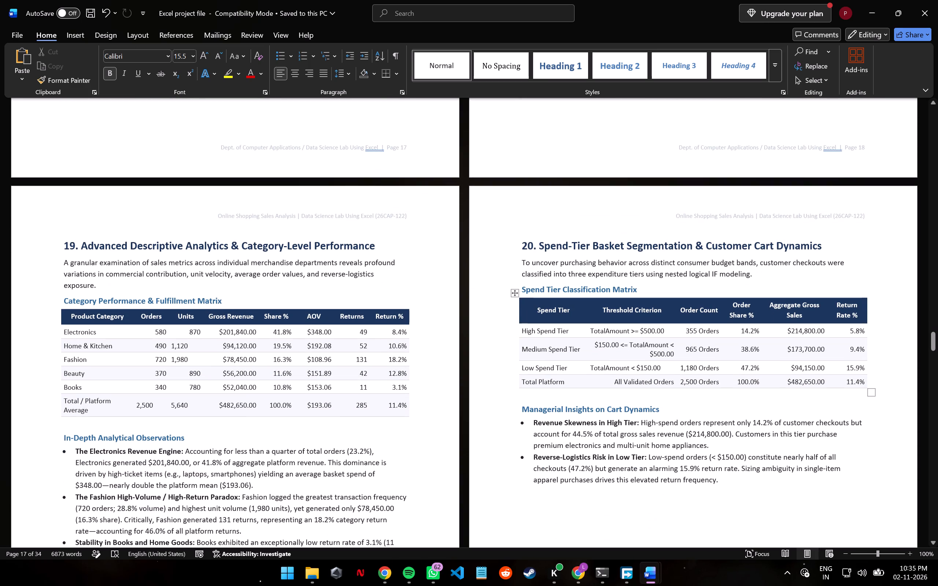
scroll(490, 398, "down", 12)
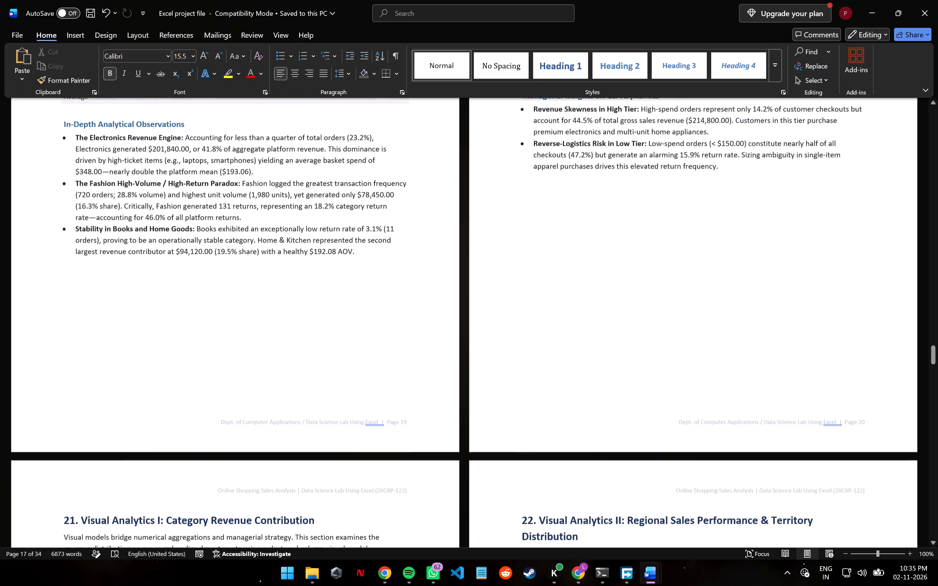
Review the remaining report pages from the Visual Analytics charts through the final Future Scope and Academic References page.
scroll(489, 415, "down", 14)
scroll(489, 417, "down", 11)
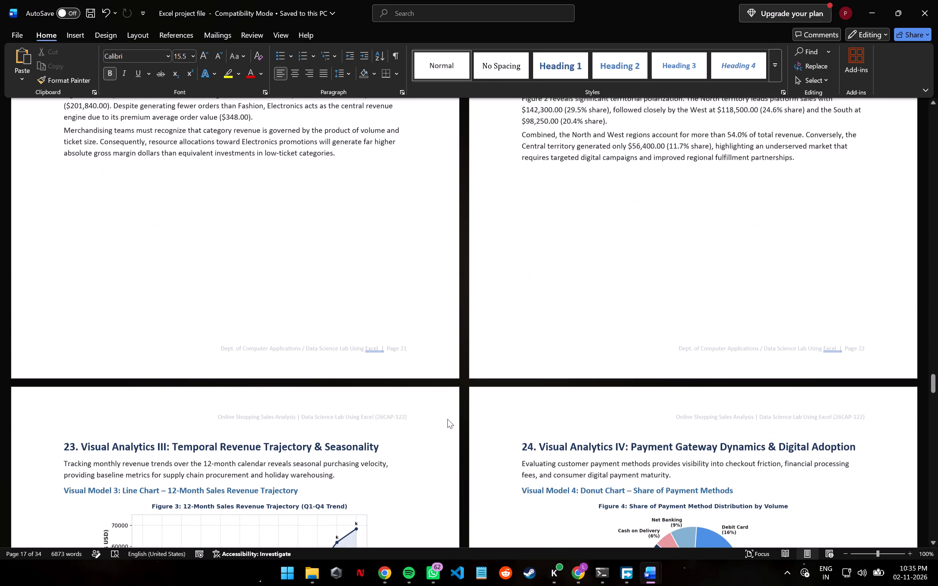
scroll(459, 412, "down", 9)
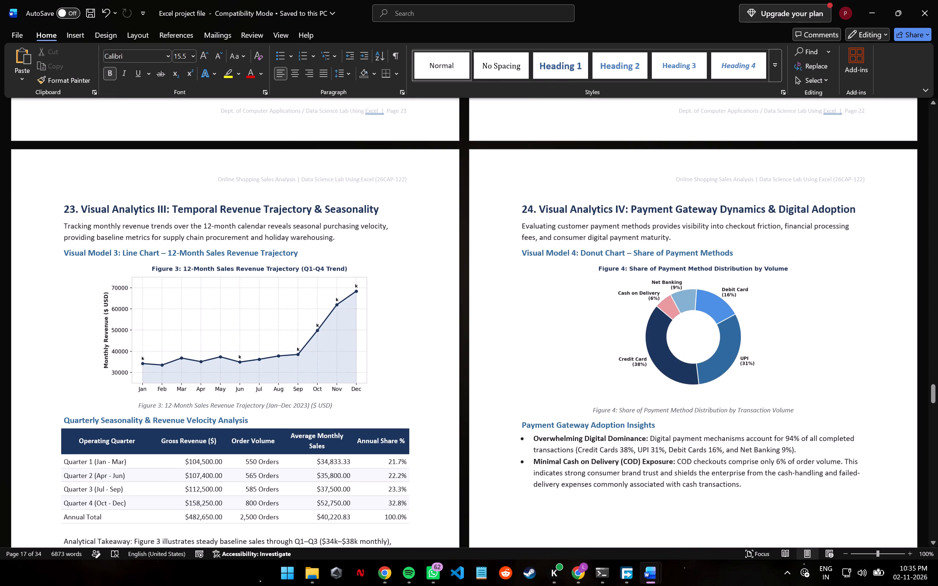
scroll(304, 366, "down", 5)
scroll(564, 434, "down", 8)
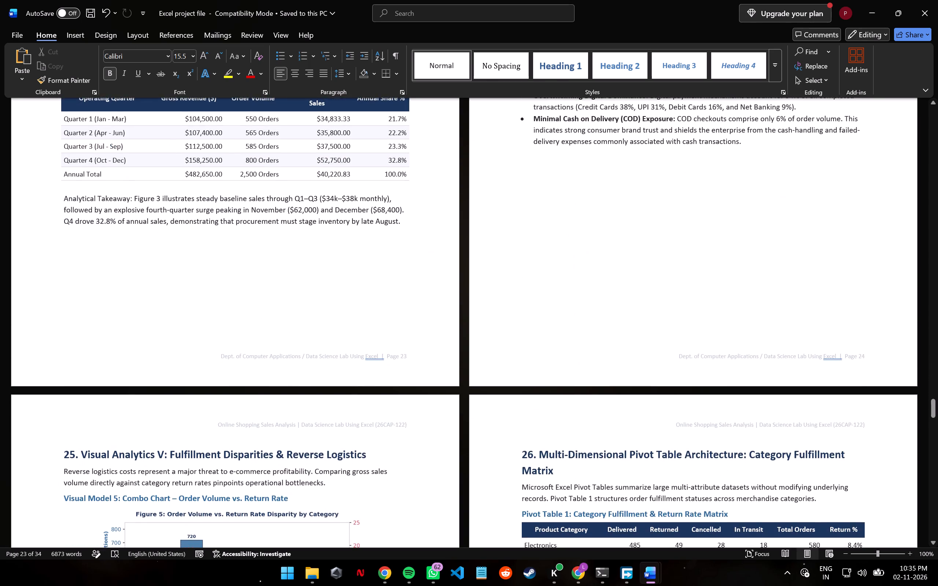
scroll(842, 334, "down", 5)
left_click_drag(934, 413, 929, 433)
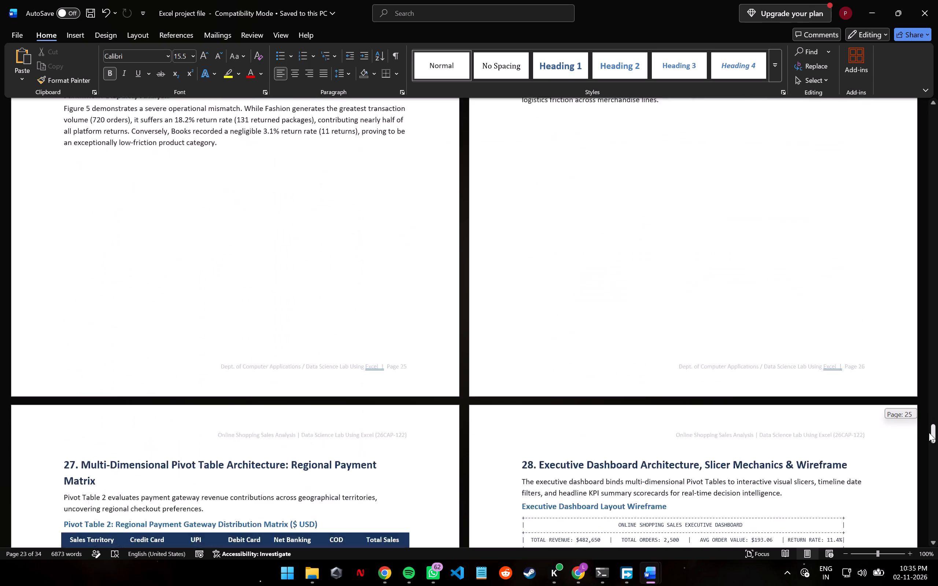
left_click_drag(929, 433, 937, 474)
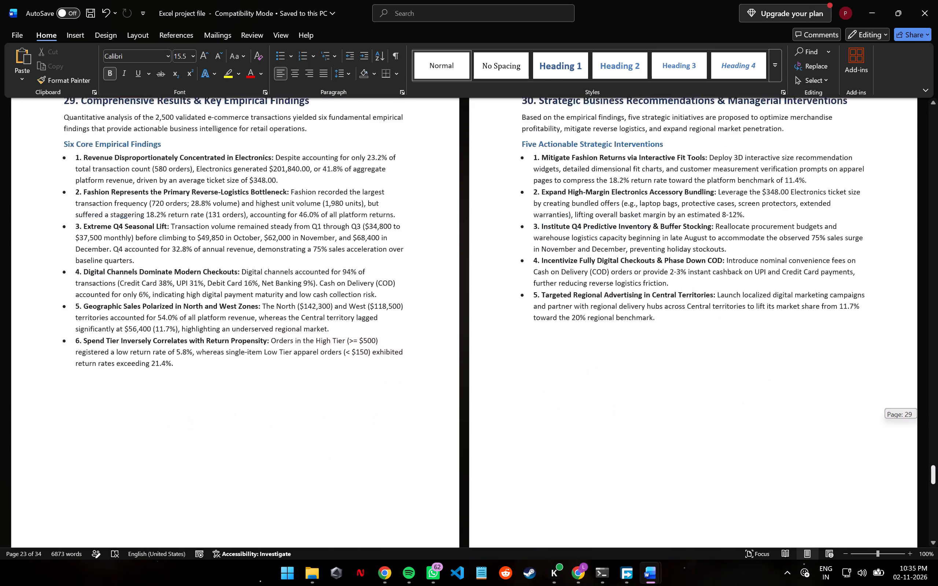
left_click_drag(937, 474, 934, 524)
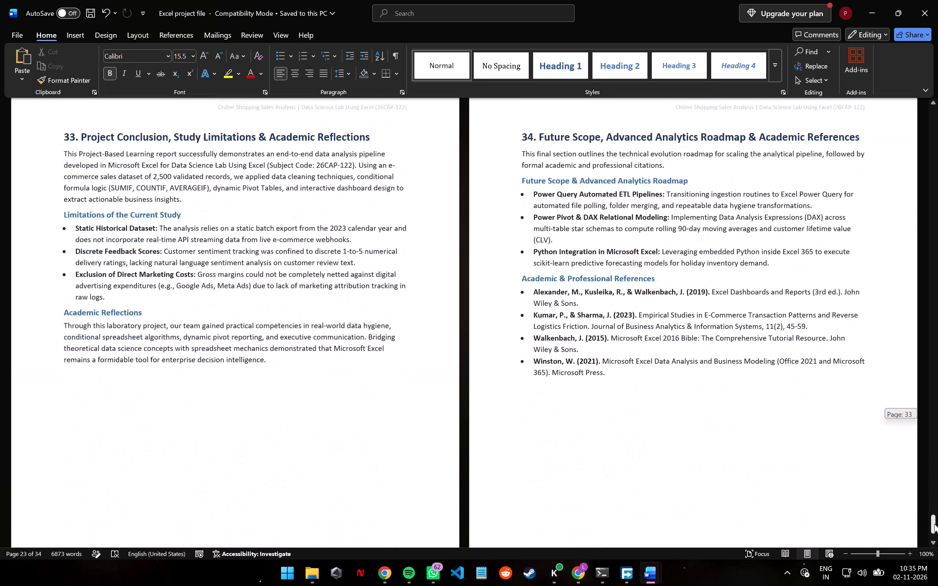
Recheck the closing pages and their footers, going backwards from the Project Conclusion towards the Visual Analytics sections.
left_click_drag(934, 524, 934, 515)
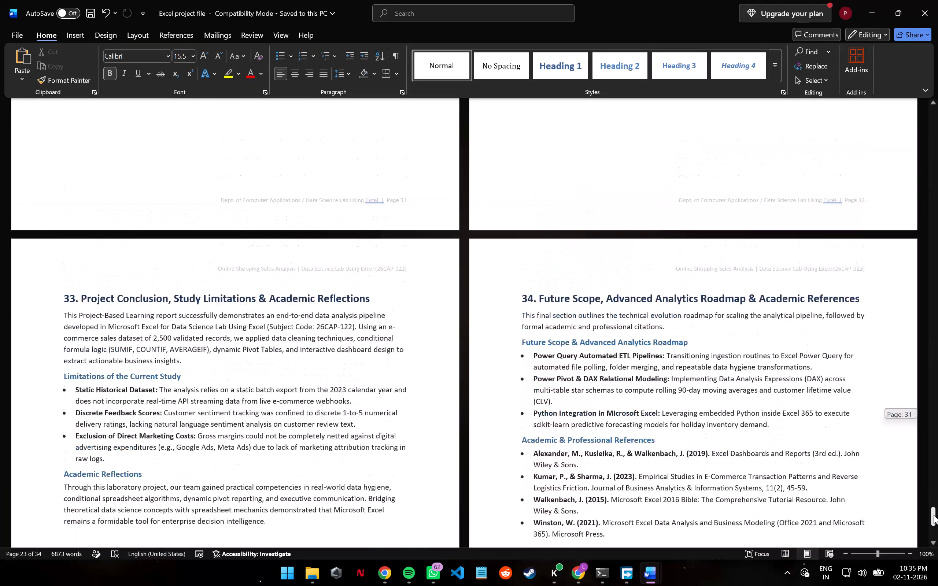
left_click_drag(934, 515, 934, 512)
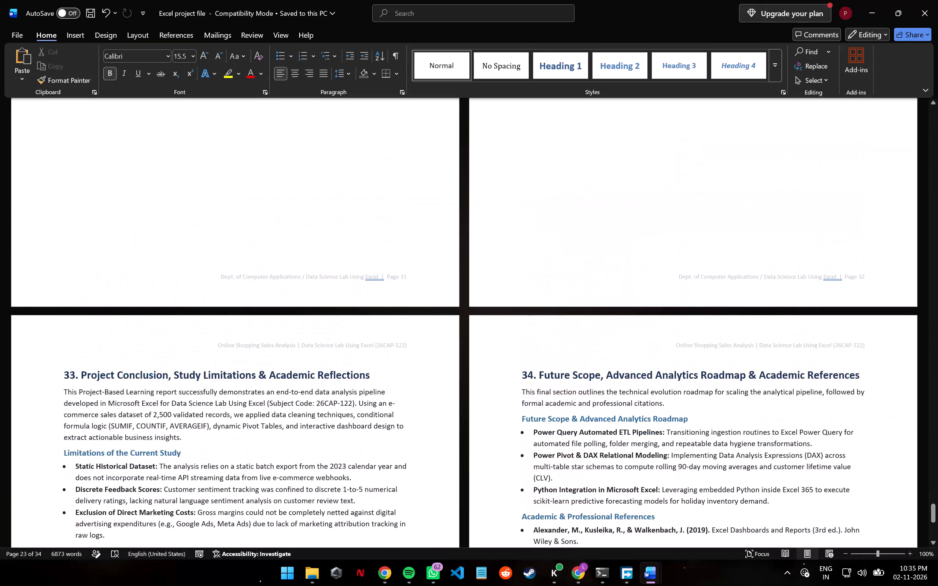
left_click_drag(934, 506, 934, 512)
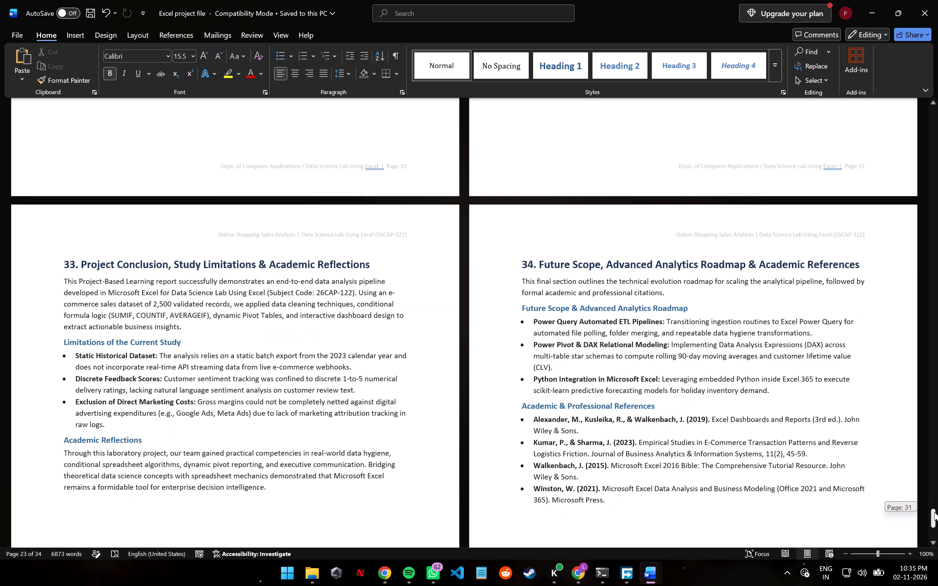
left_click_drag(934, 512, 912, 504)
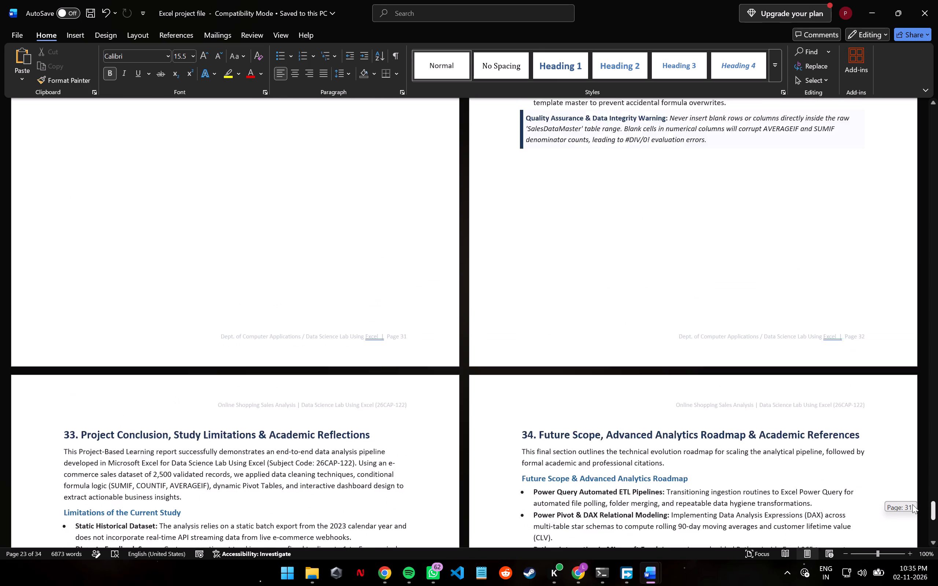
left_click_drag(912, 504, 908, 484)
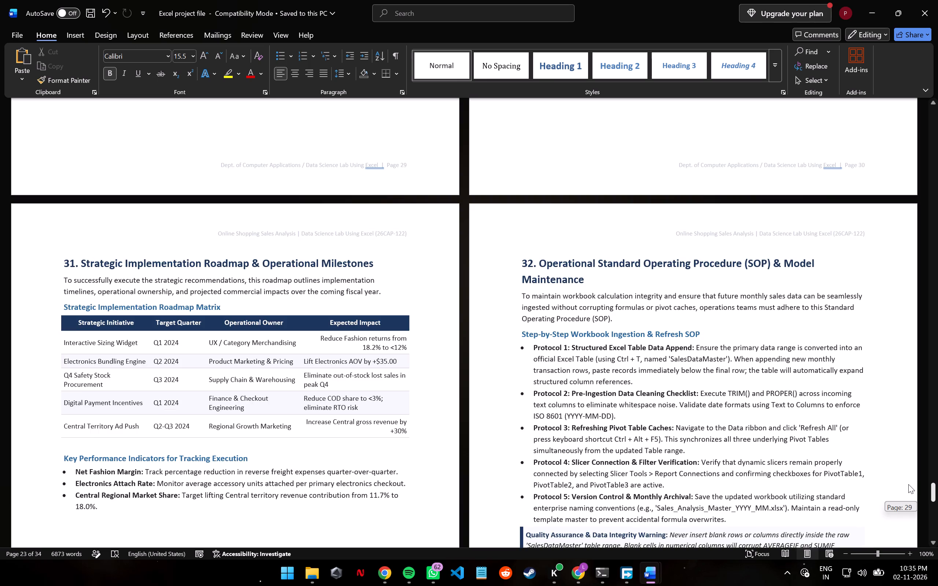
left_click_drag(908, 484, 931, 459)
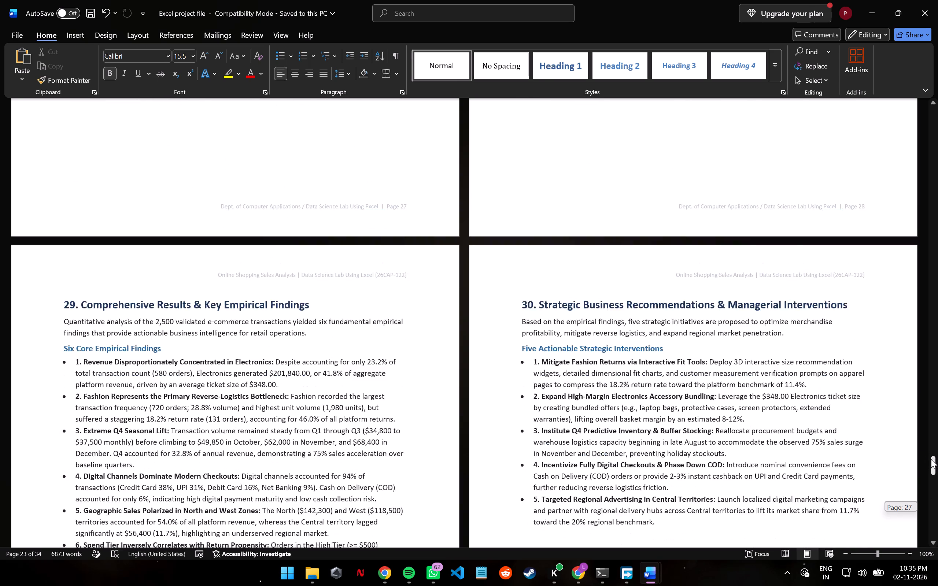
left_click_drag(931, 459, 876, 376)
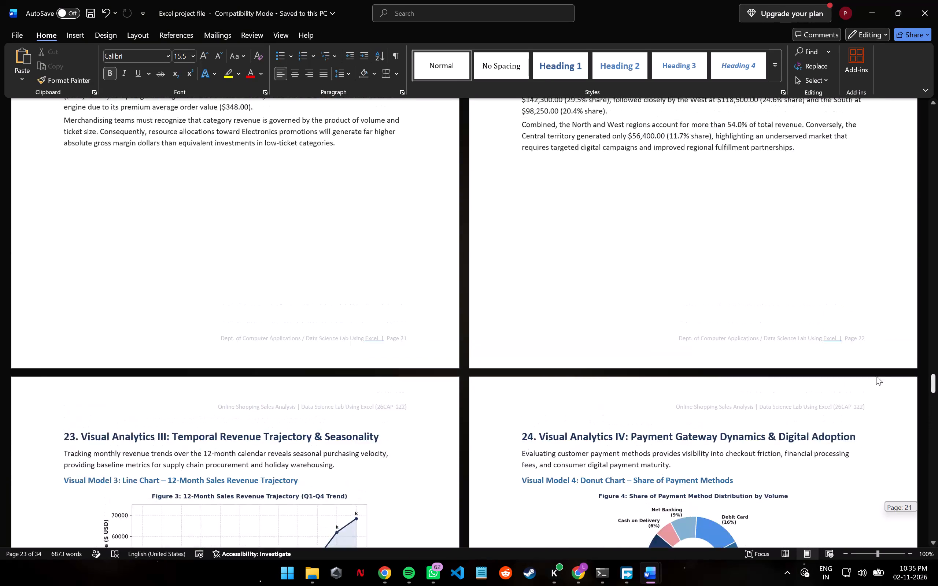
left_click_drag(876, 376, 846, 345)
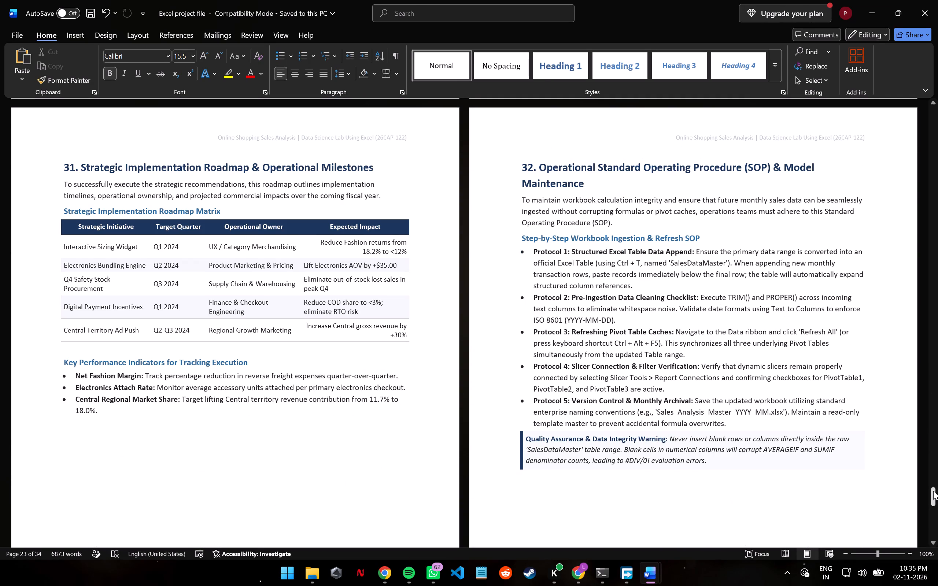
Look back through the report from the Strategic Implementation Roadmap to the cover and Certificate of Authenticity pages.
left_click_drag(934, 492, 930, 422)
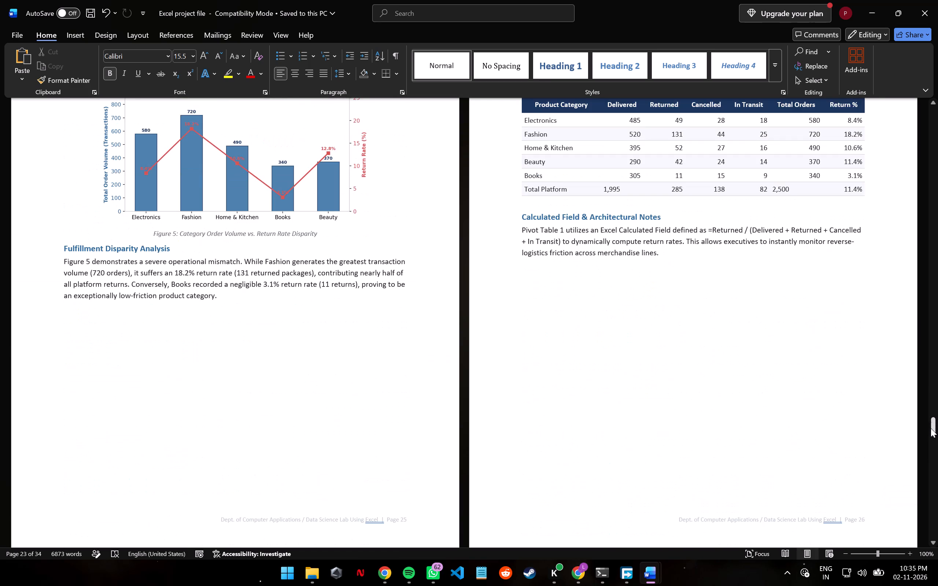
left_click_drag(931, 428, 931, 399)
left_click_drag(931, 399, 930, 369)
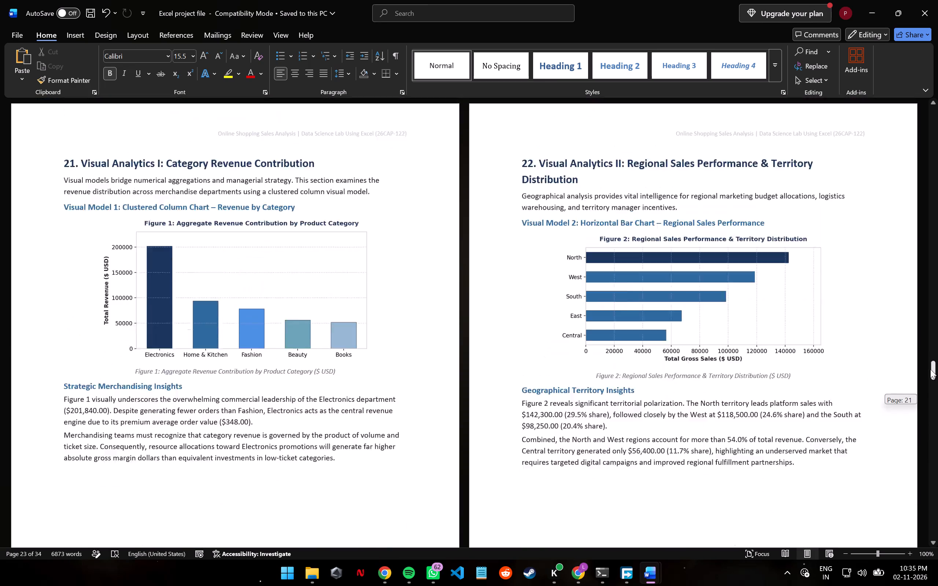
left_click_drag(930, 369, 929, 341)
left_click_drag(931, 339, 937, 265)
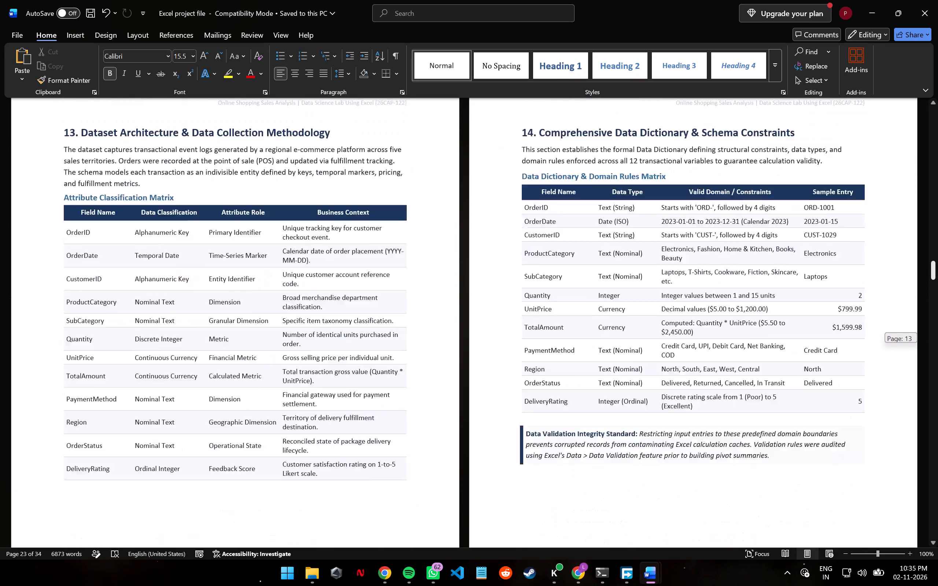
left_click_drag(937, 265, 937, 260)
left_click_drag(937, 260, 937, 248)
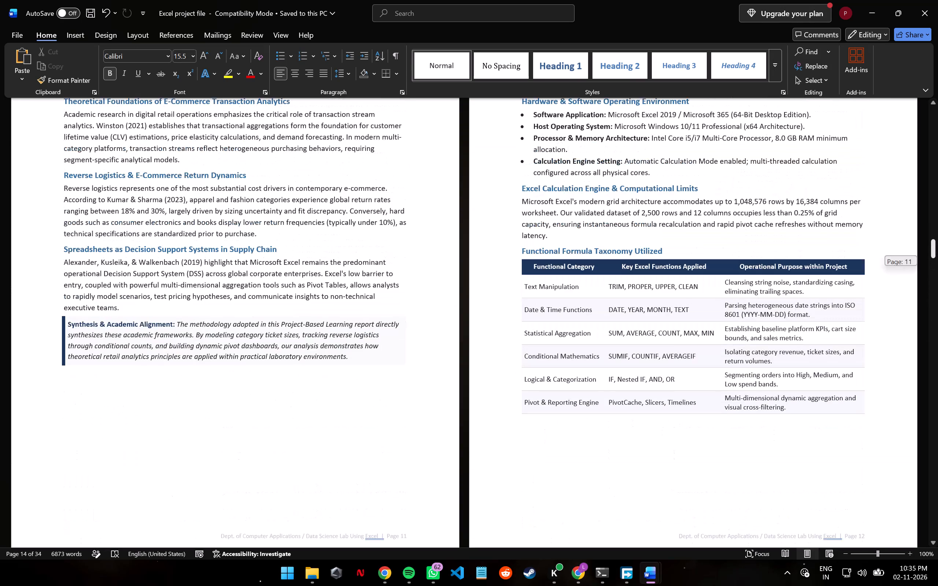
left_click_drag(937, 248, 937, 159)
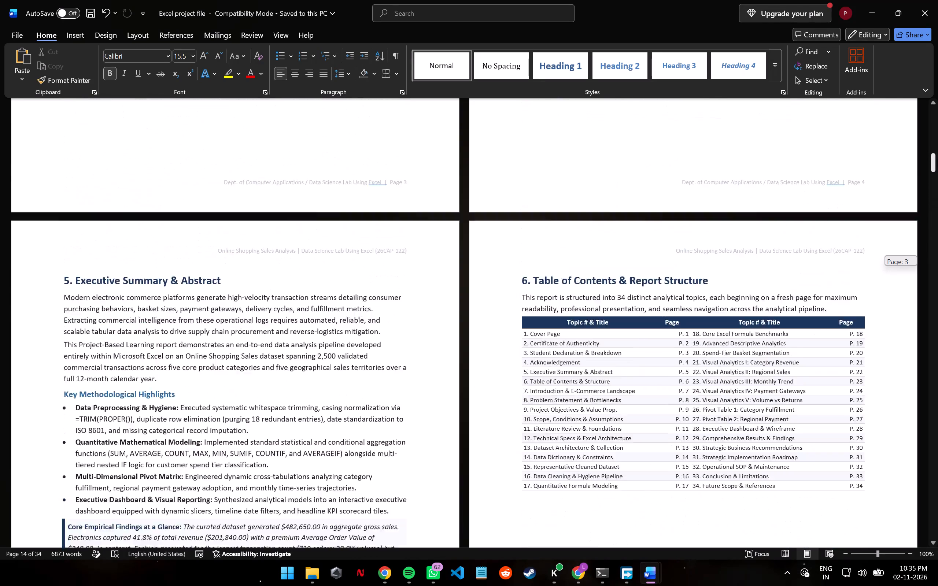
left_click_drag(937, 159, 934, 116)
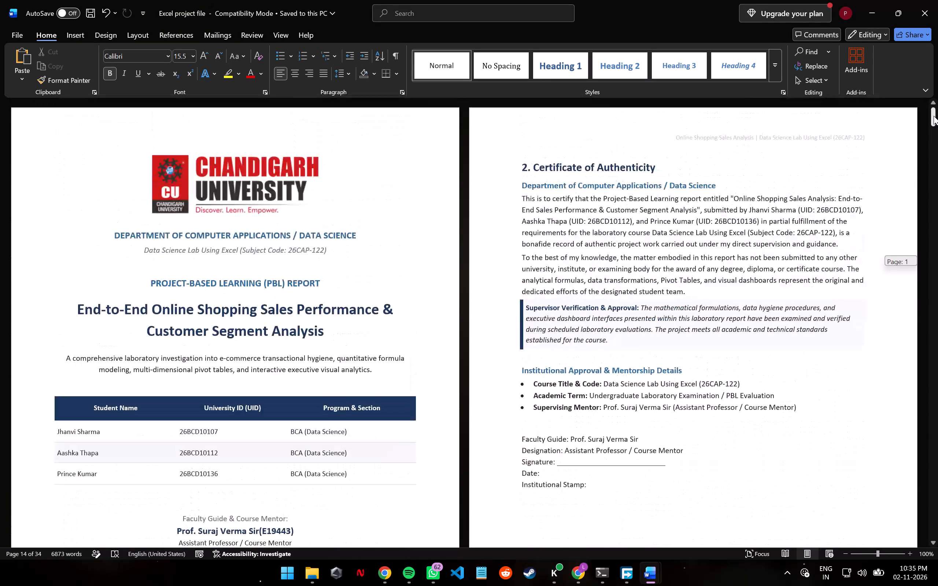
left_click_drag(934, 116, 919, 122)
scroll(481, 289, "up", 14)
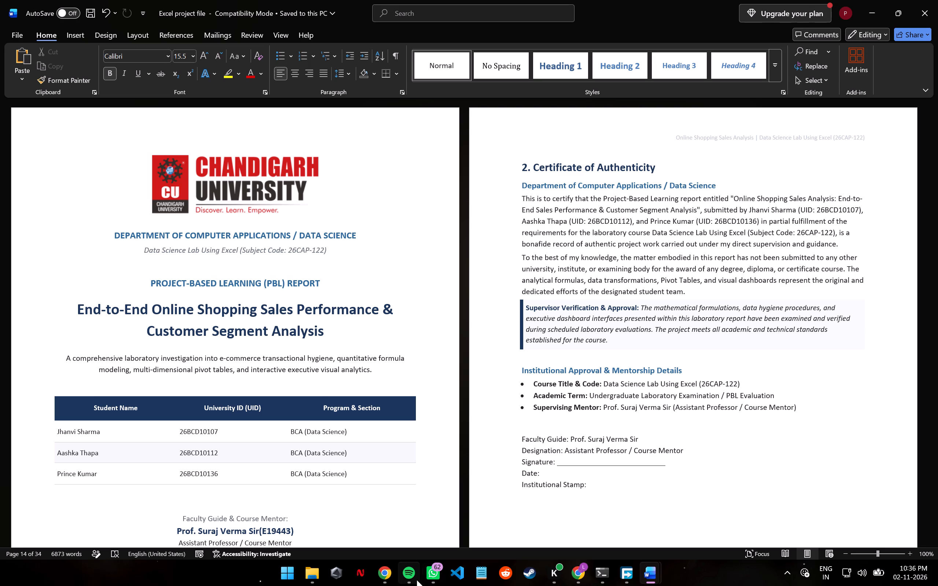
Switch to Spotify, resume the paused song "Banda Bamb", and return to the Word report.
left_click_drag(417, 580, 412, 581)
left_click(408, 570)
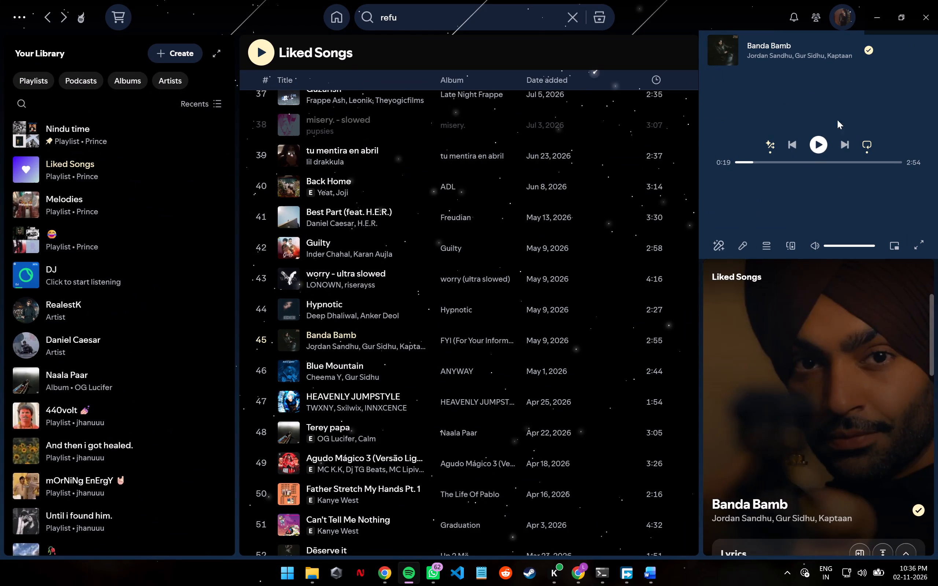
left_click(816, 143)
left_click(874, 23)
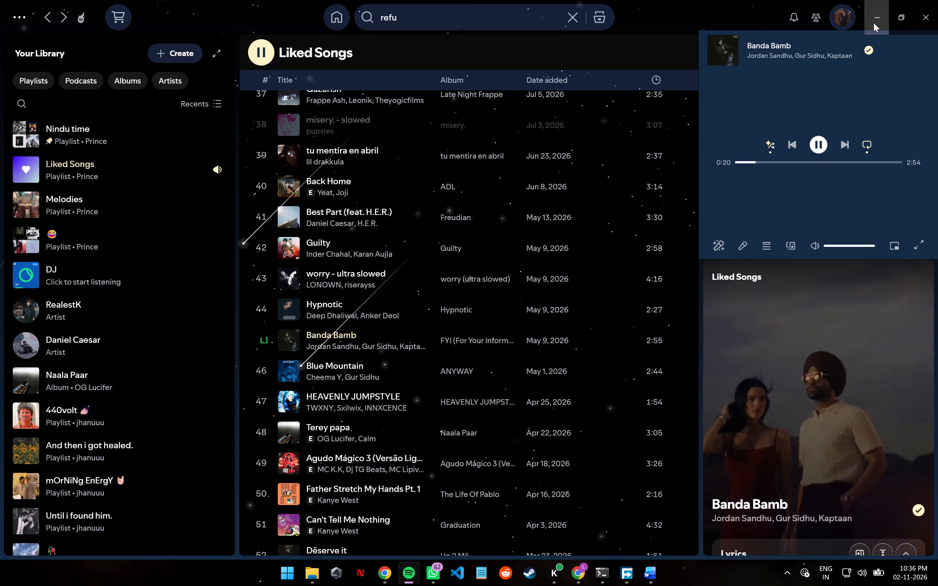
Delete the last underscore of the faculty guide's Signature line on the Certificate of Authenticity page.
scroll(428, 313, "down", 8)
scroll(450, 349, "up", 4)
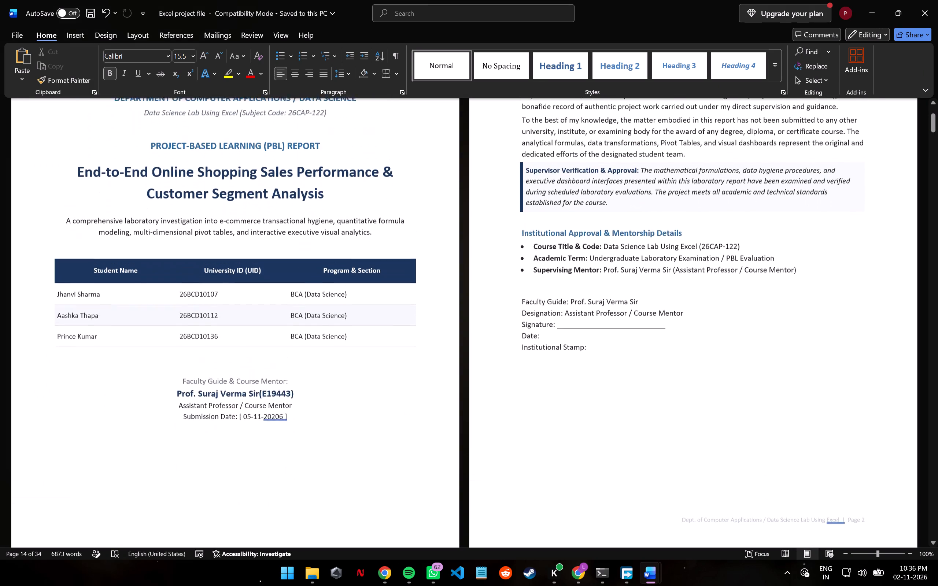
scroll(450, 349, "down", 3)
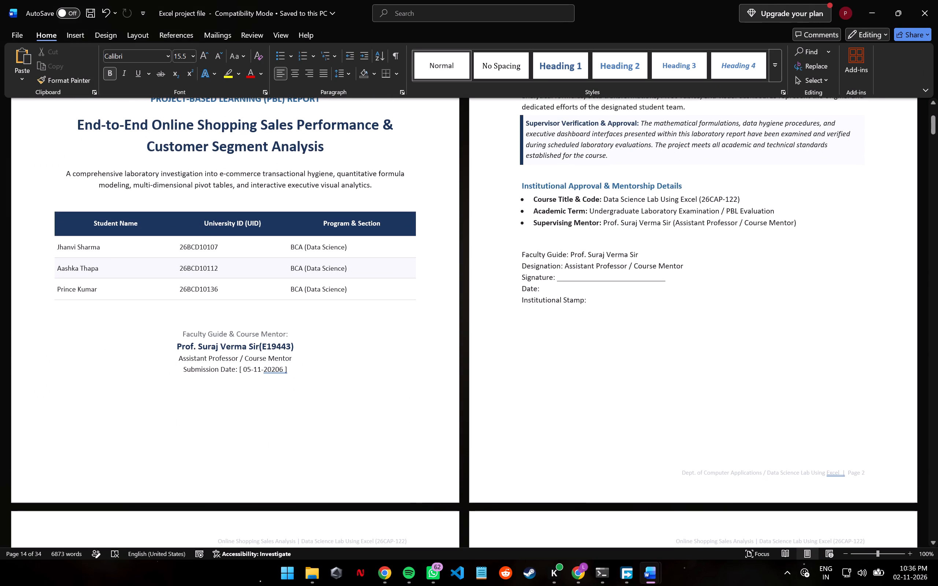
left_click(670, 277)
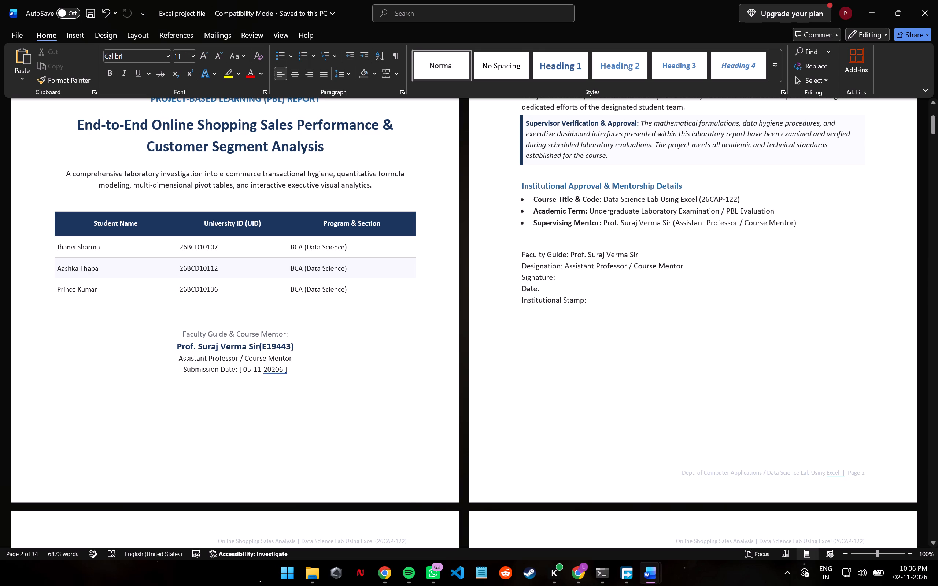
key("BackSpace")
Save the edited Online Shopping Sales Analysis report and close the document.
scroll(665, 420, "up", 11)
scroll(647, 355, "down", 5)
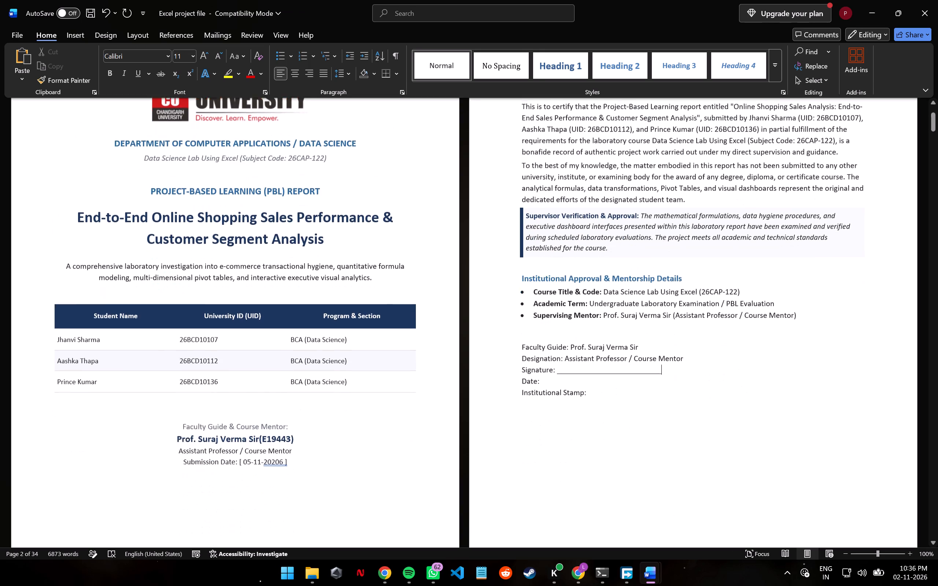
scroll(607, 425, "down", 20)
scroll(607, 425, "down", 19)
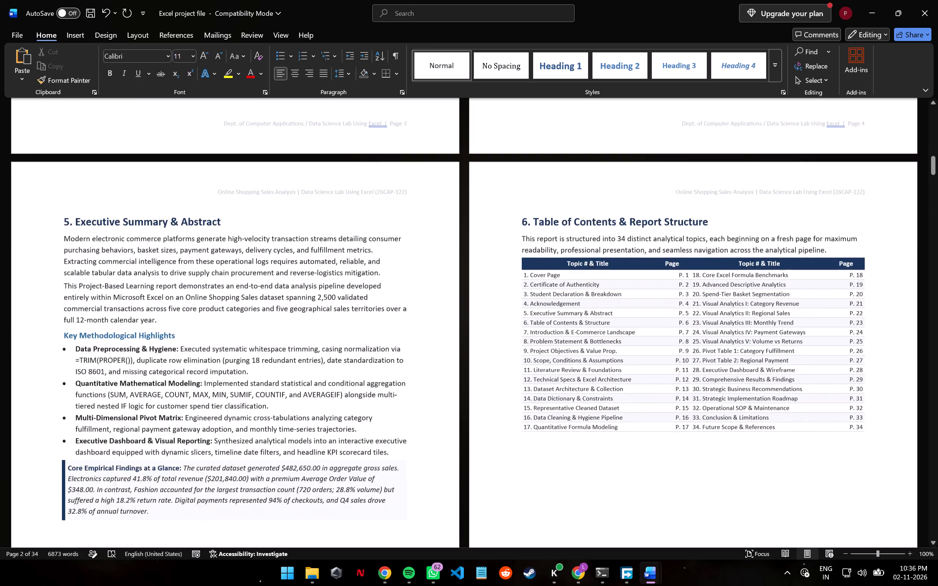
scroll(504, 368, "down", 20)
scroll(504, 368, "down", 20)
scroll(504, 368, "down", 4)
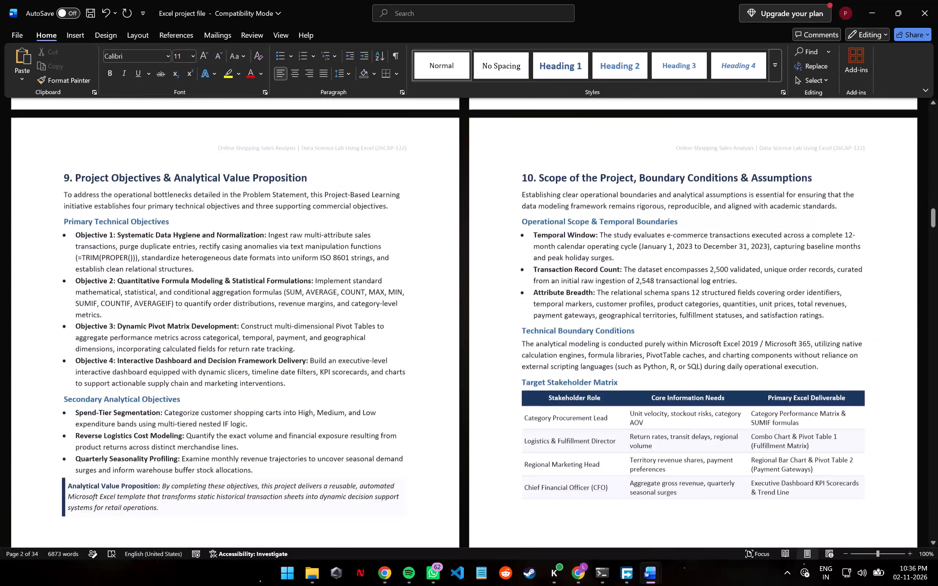
scroll(516, 352, "down", 20)
scroll(516, 352, "down", 20)
scroll(516, 352, "down", 4)
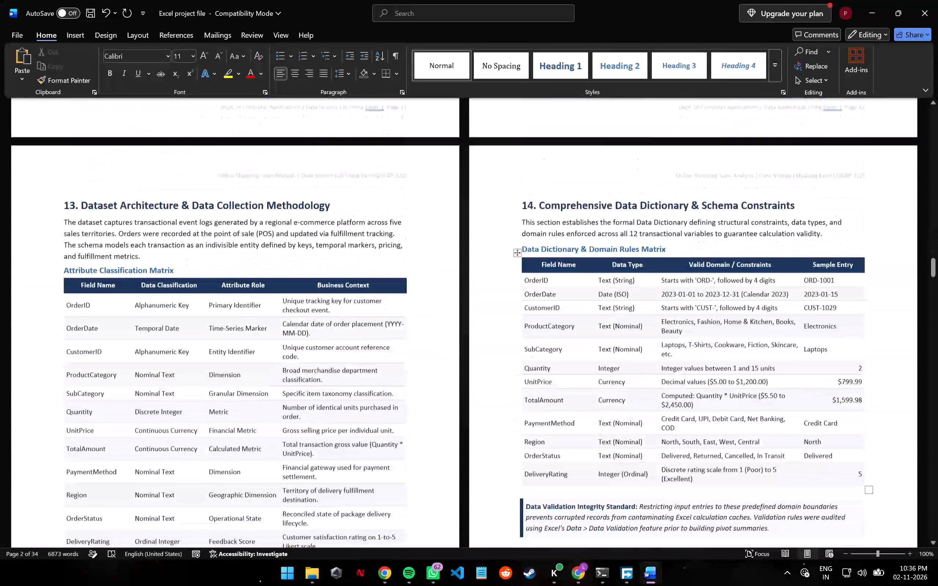
scroll(532, 371, "down", 4)
key("ctrl+s")
scroll(512, 381, "down", 20)
scroll(512, 381, "down", 9)
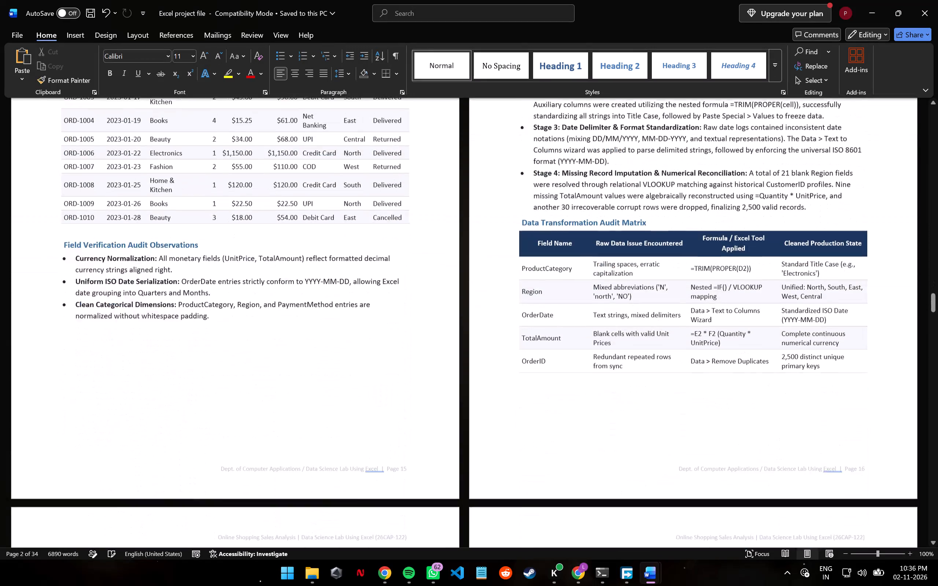
scroll(474, 407, "down", 4)
left_click(11, 34)
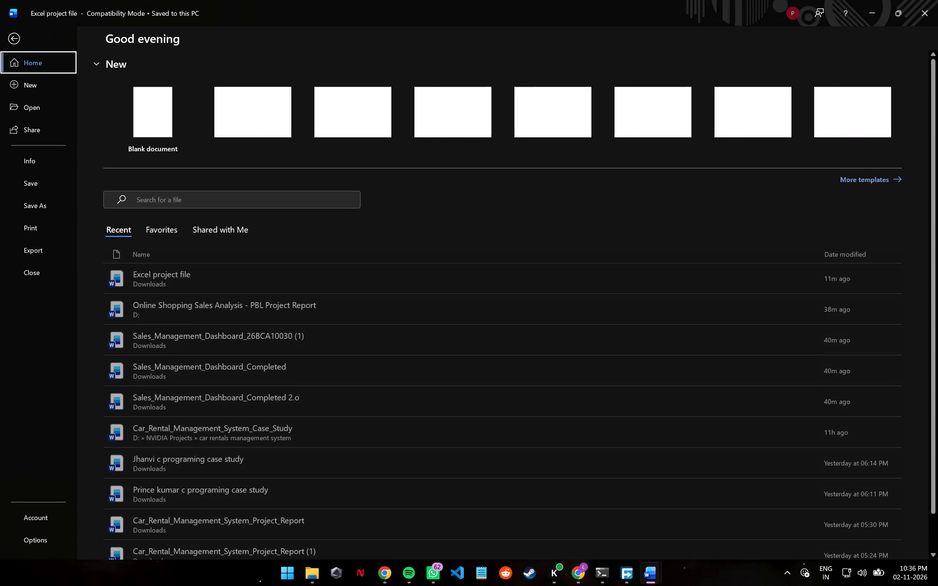
left_click(937, 0)
Switch to File Explorer and rename the Word document "Excel project file" in Downloads to "Excel group project file".
left_click(315, 568)
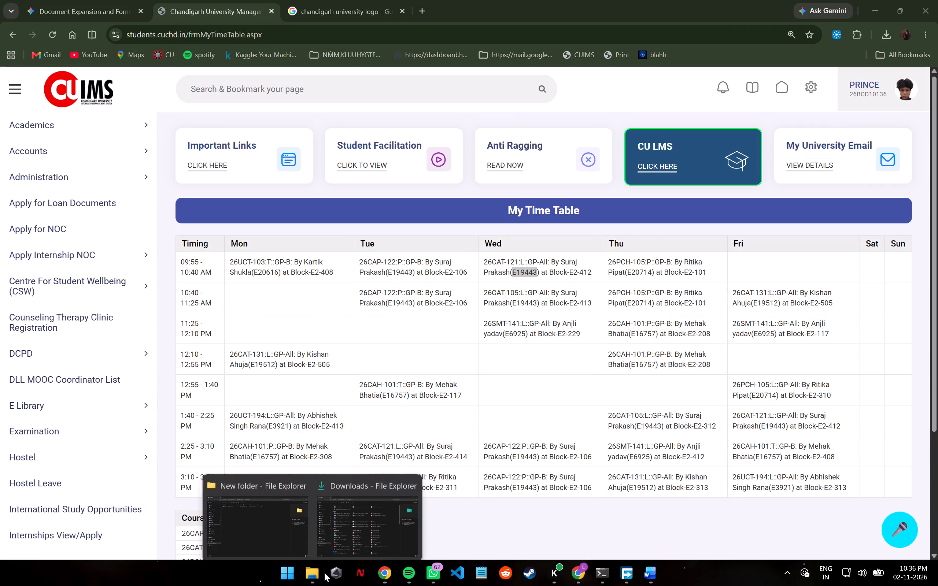
left_click(265, 515)
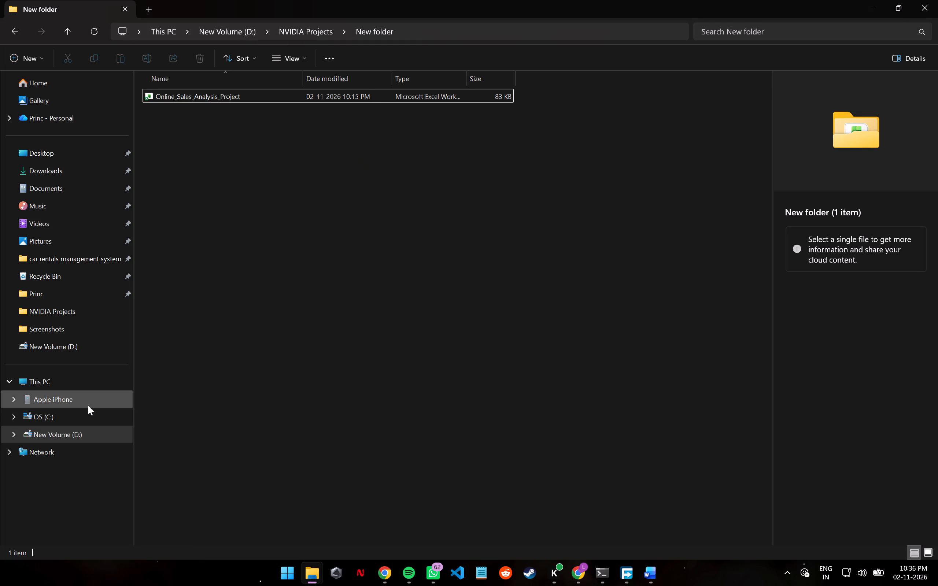
left_click(85, 168)
left_click(184, 103)
right_click(184, 103)
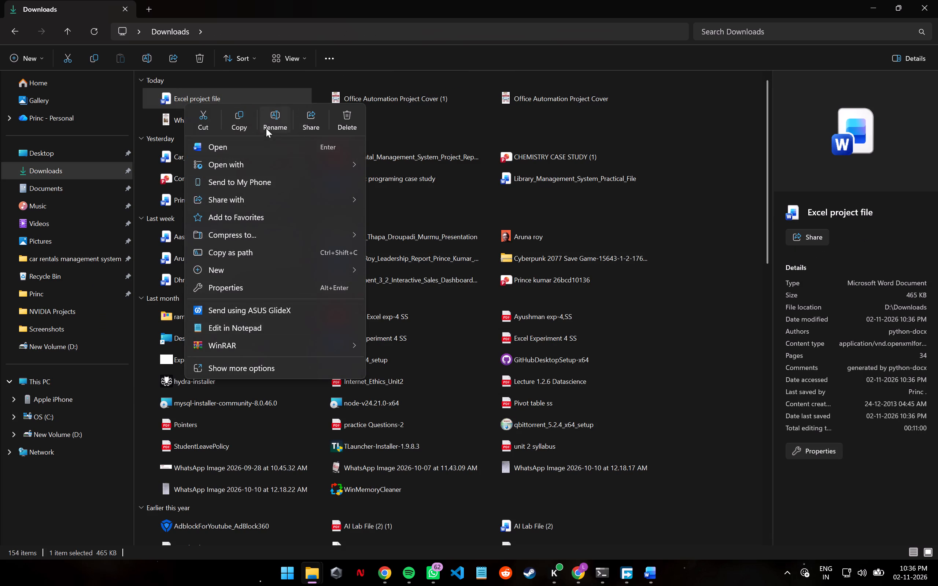
left_click(265, 109)
left_click(189, 99)
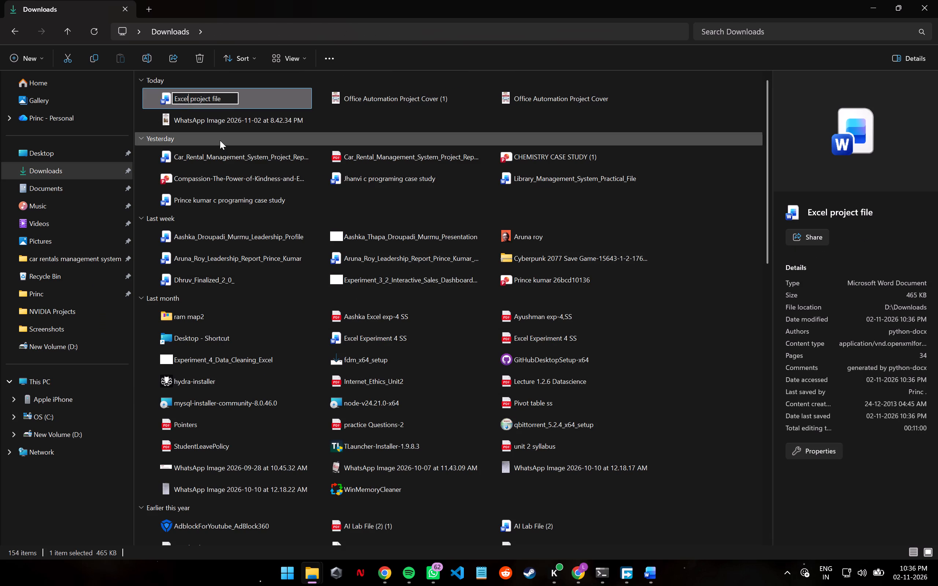
key("Right")
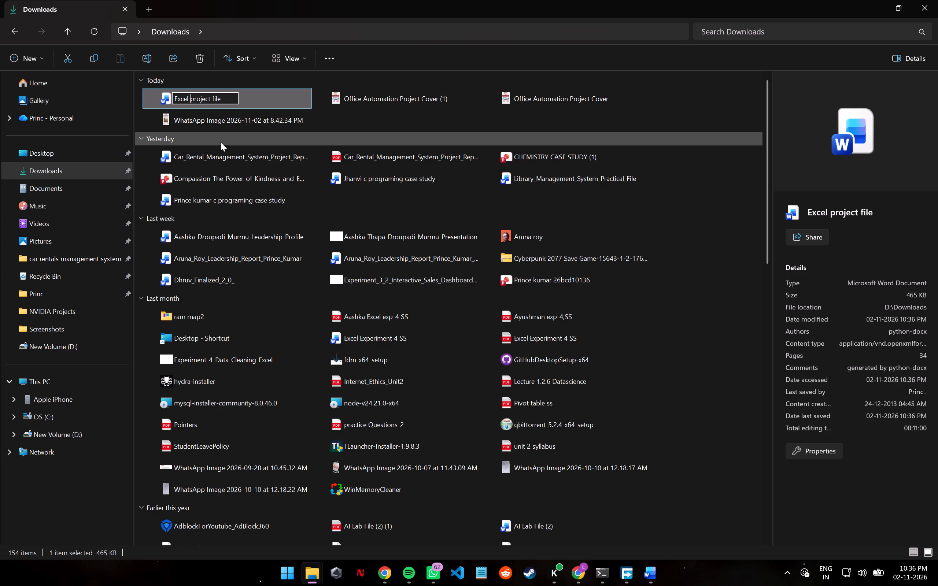
type("group")
key("space")
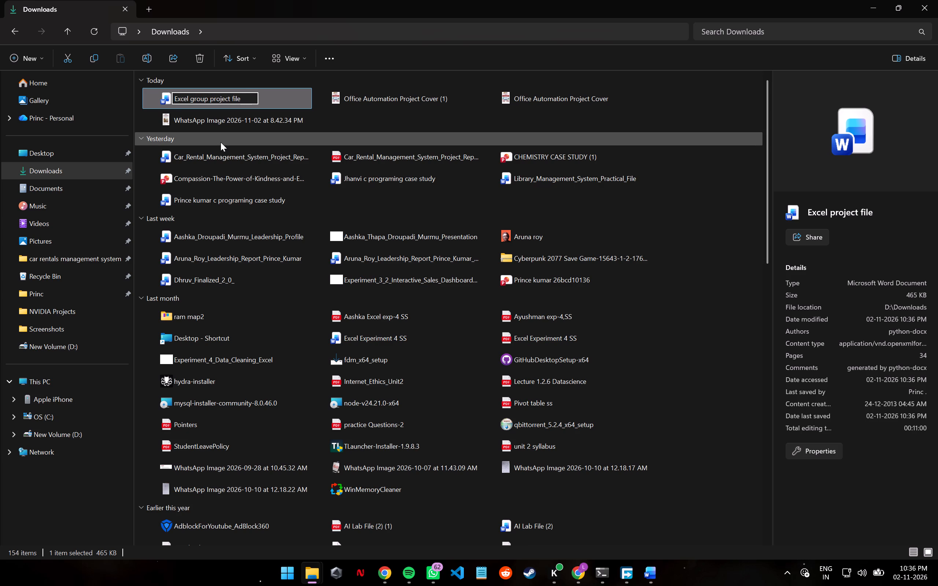
key("ctrl+s")
left_click(680, 120)
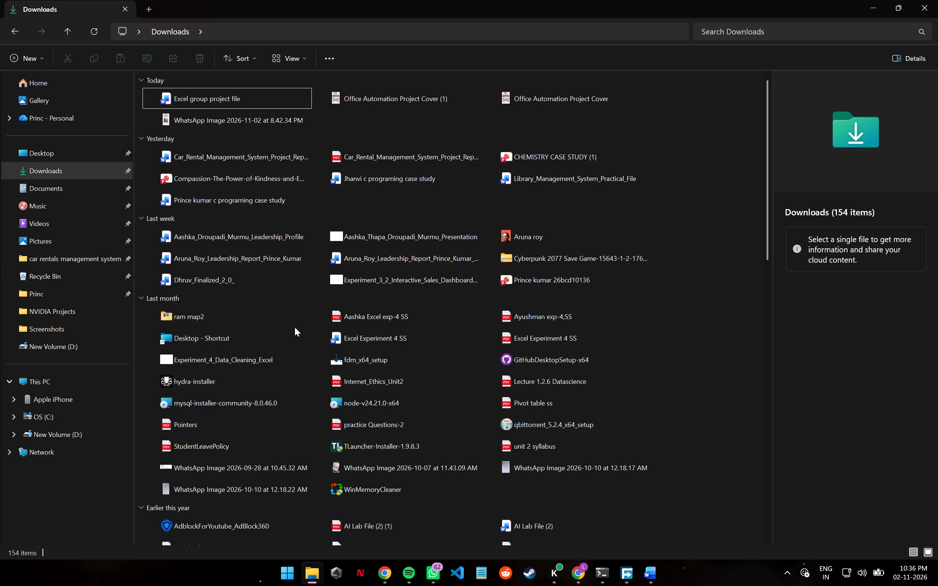
Delete the PDF "Online Shopping Sales Analysis - PBL Project Report" from New Volume (D:).
left_click(57, 191)
left_click(60, 439)
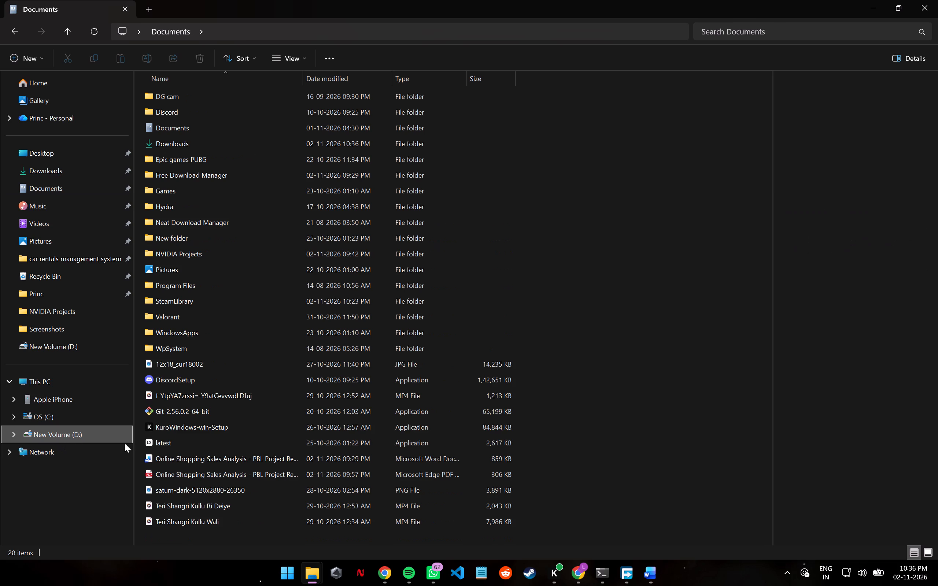
scroll(216, 426, "down", 6)
left_click(257, 477)
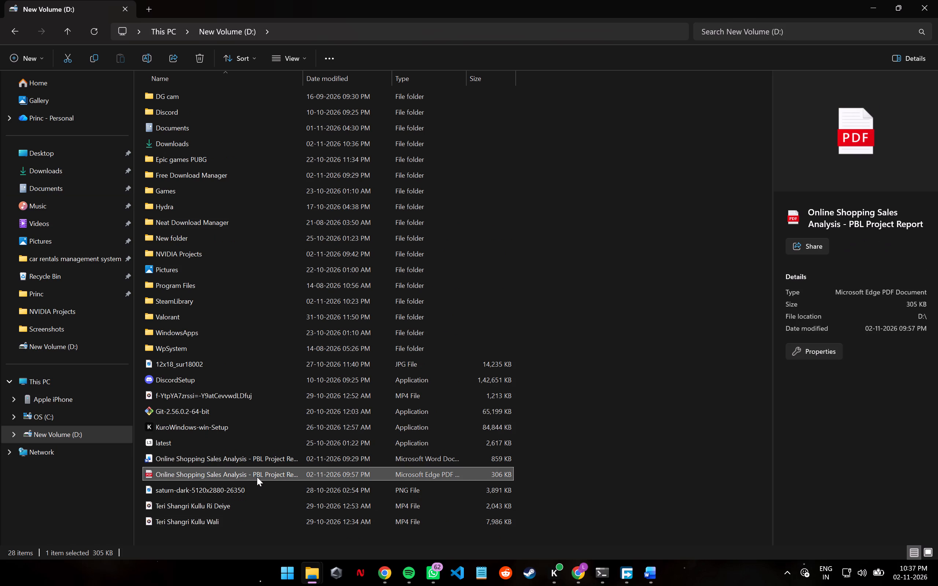
key("Delete")
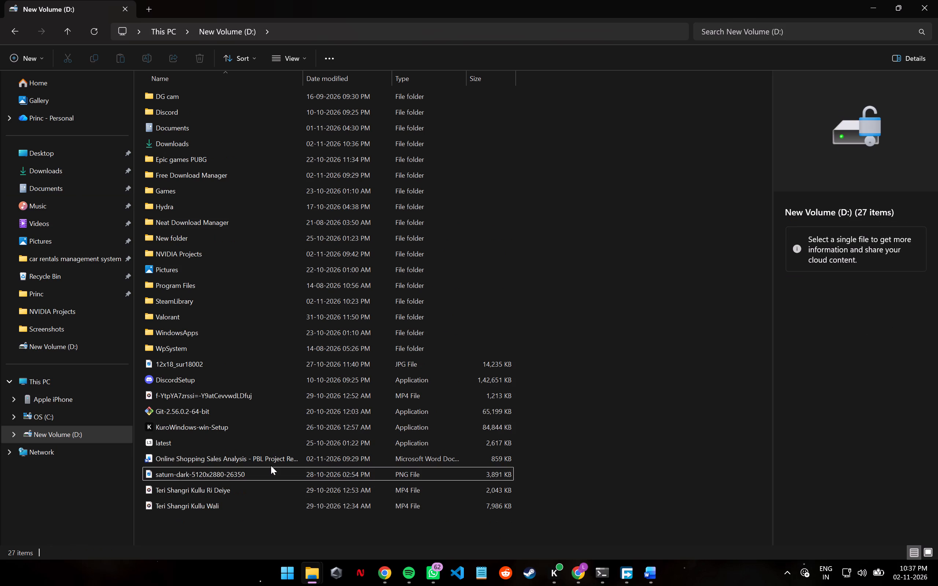
Select the Word document of the Online Shopping Sales Analysis PBL Project Report on New Volume (D:).
left_click(271, 463)
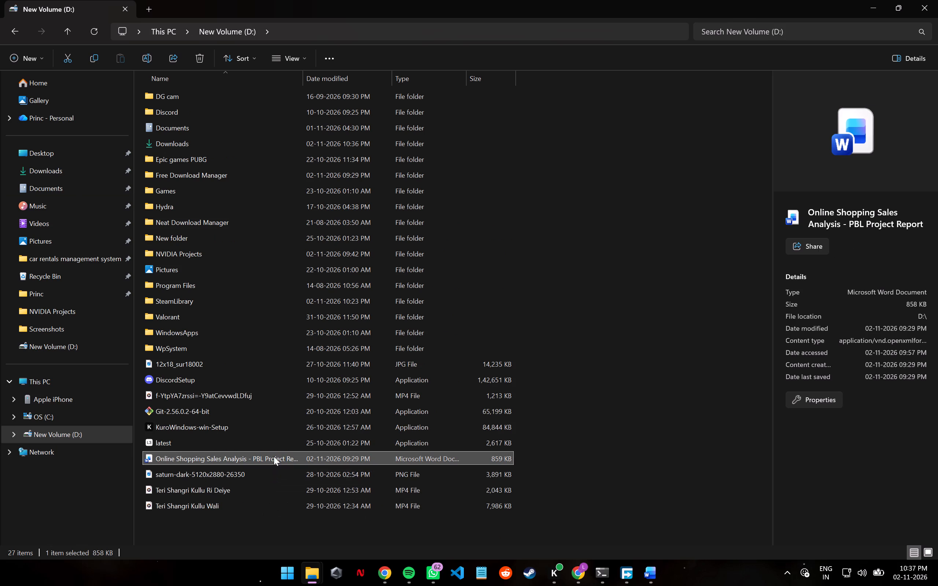
Reveal the hidden background apps in the system tray.
left_click(777, 571)
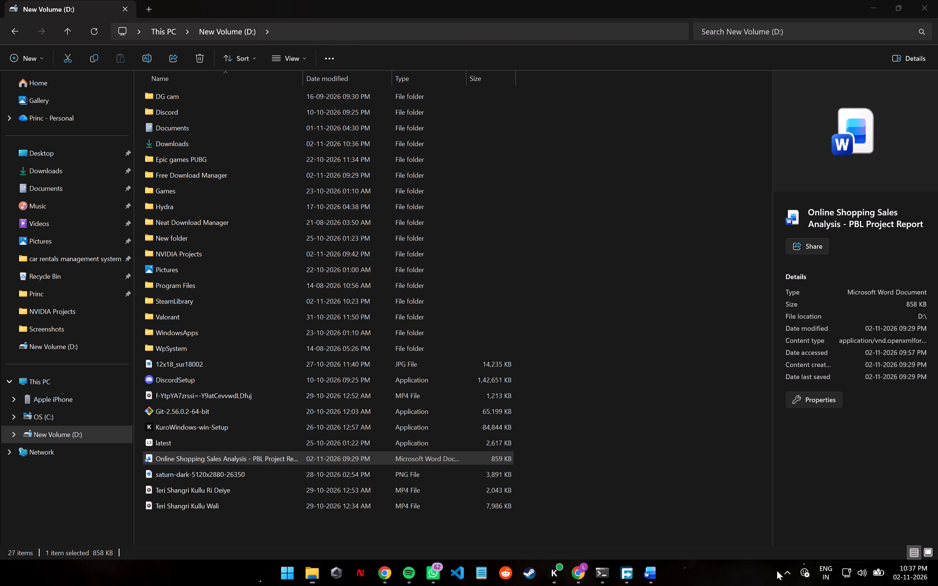
left_click(784, 569)
left_click(784, 571)
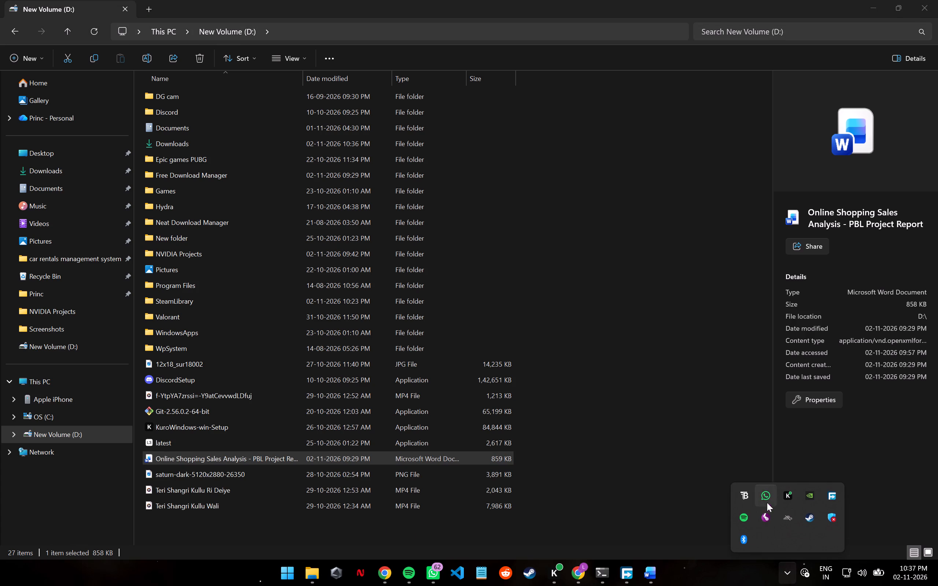
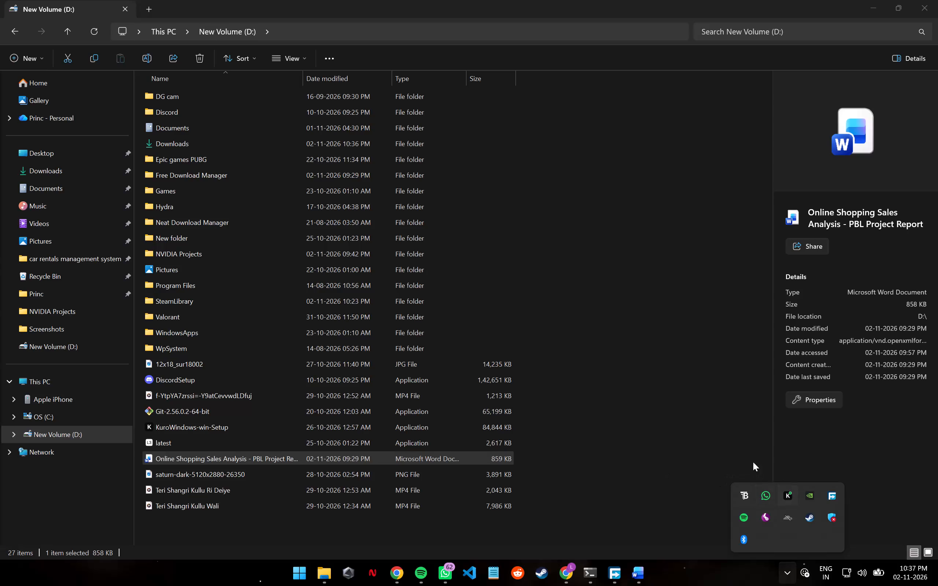
Open the Online Shopping Sales Analysis PBL Project Report Word document on New Volume (D:), review its opening pages, and close it without saving.
left_click(691, 434)
left_click(459, 463)
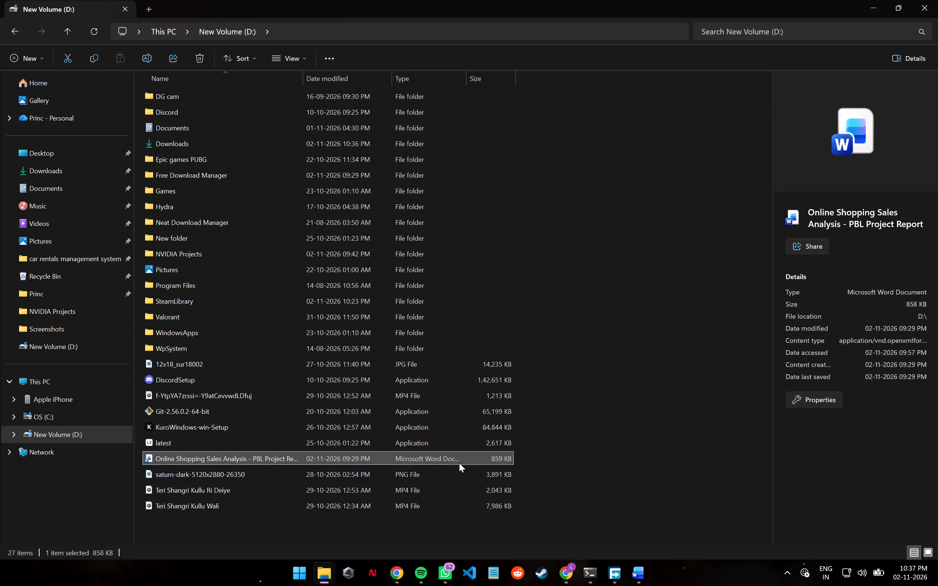
double_click(428, 459)
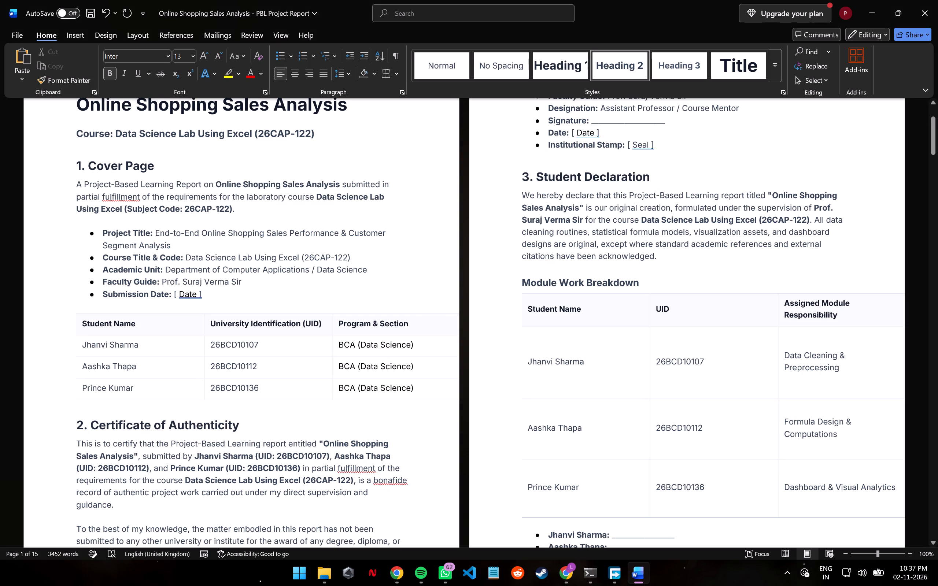
scroll(392, 394, "up", 6)
scroll(391, 394, "down", 9)
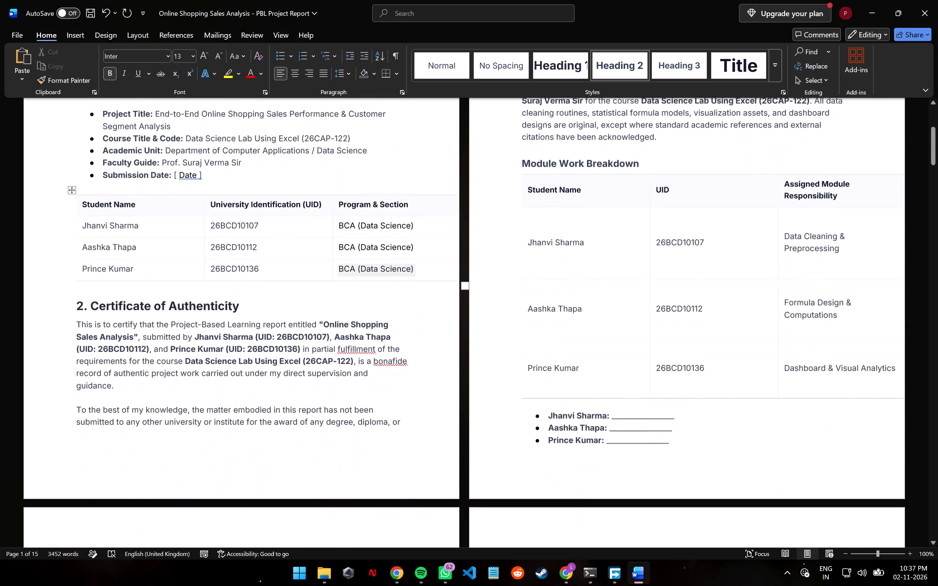
scroll(411, 386, "up", 6)
left_click(937, 0)
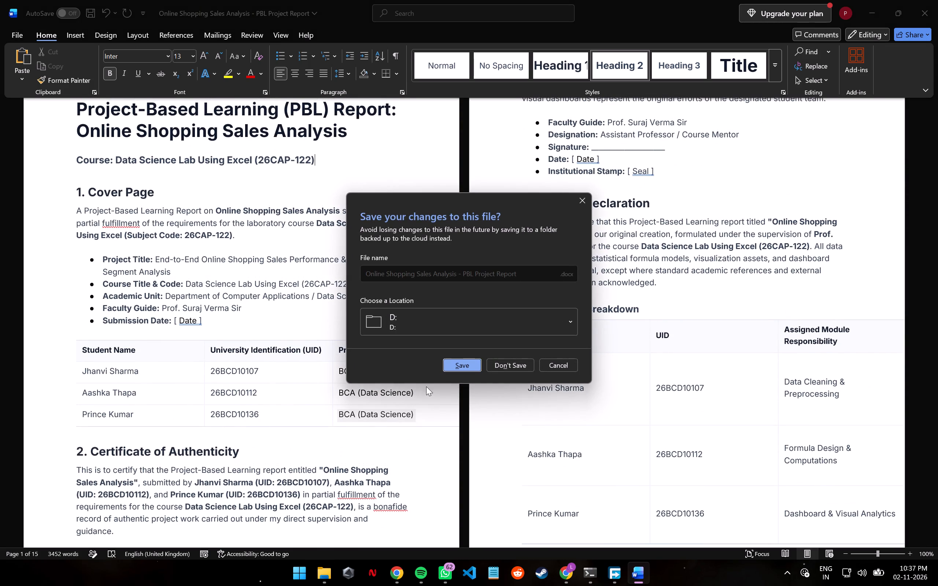
left_click(498, 370)
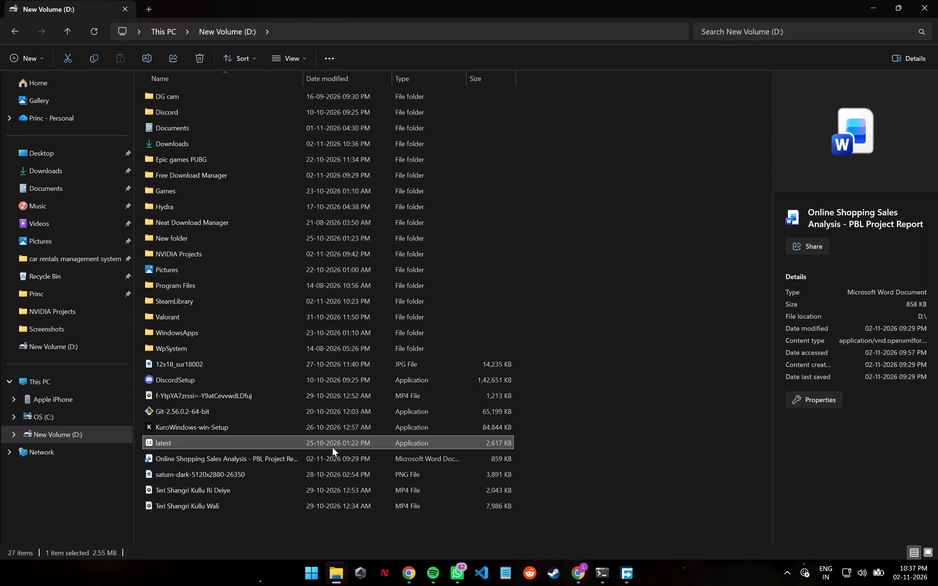
Delete the Word document "Online Shopping Sales Analysis - PBL Project Report" from New Volume (D:).
left_click(332, 447)
left_click(321, 455)
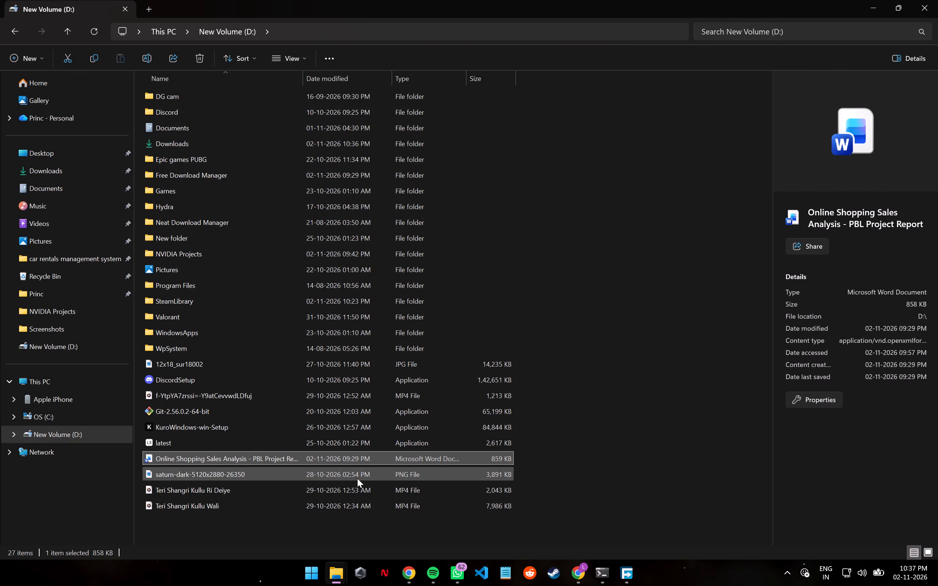
left_click(530, 456)
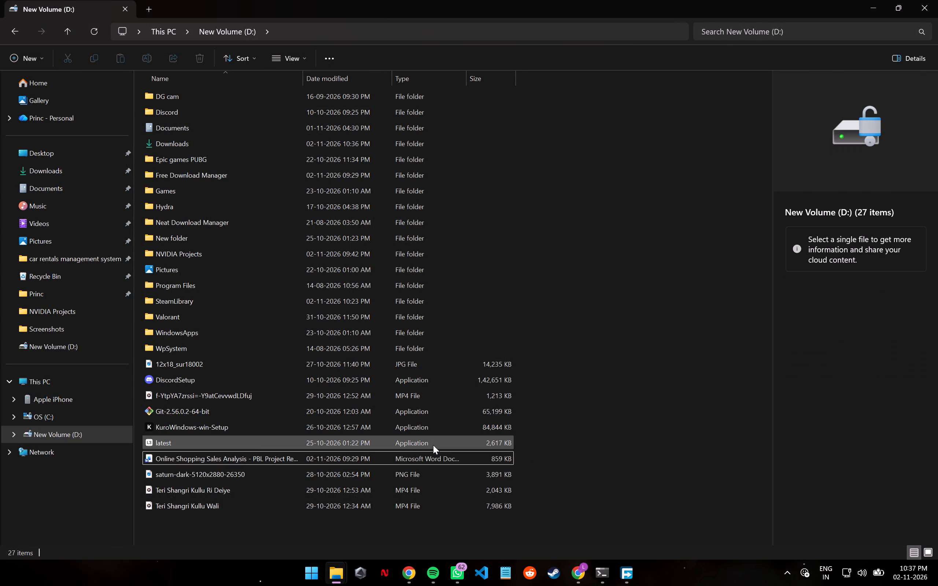
left_click(428, 455)
key("Delete")
Delete the two MP4 files "Teri Shangri Kullu Ri Deiye" and "Teri Shangri Kullu Wali" from New Volume (D:).
left_click_drag(397, 504, 410, 472)
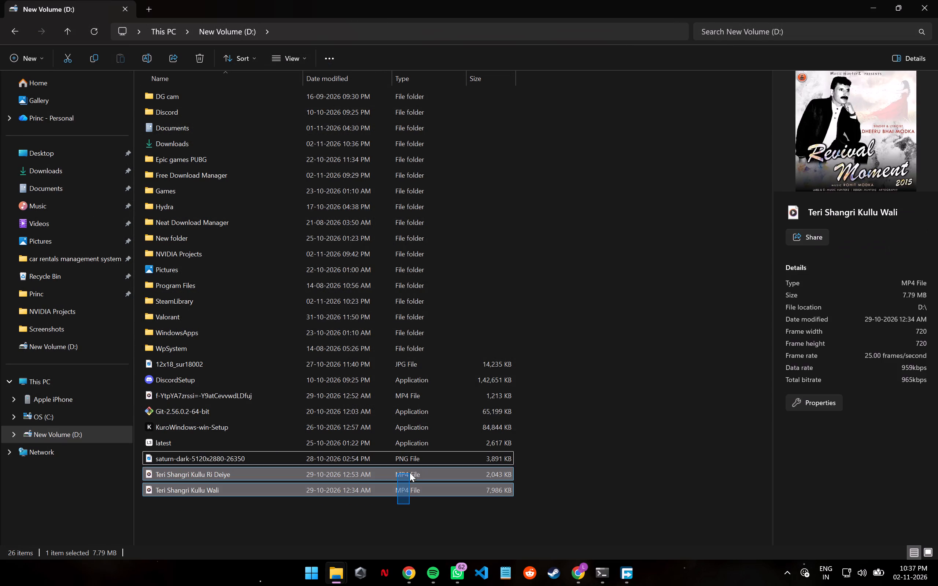
left_click_drag(410, 472, 412, 468)
key("Delete")
left_click(406, 504)
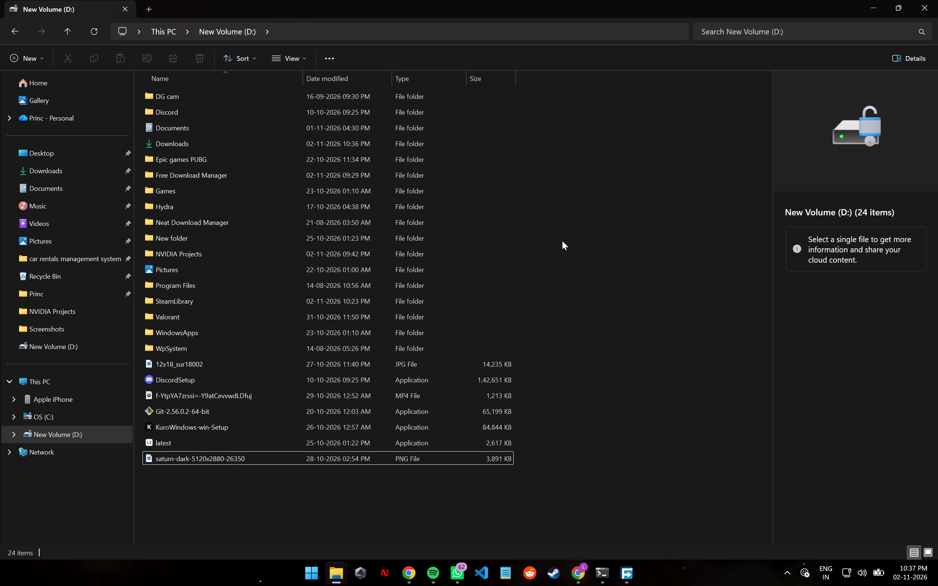
Look through the NVIDIA Projects and Games folders on New Volume (D:), including Grand Theft Auto V Enhanced, and close File Explorer.
right_click(562, 241)
left_click(636, 199)
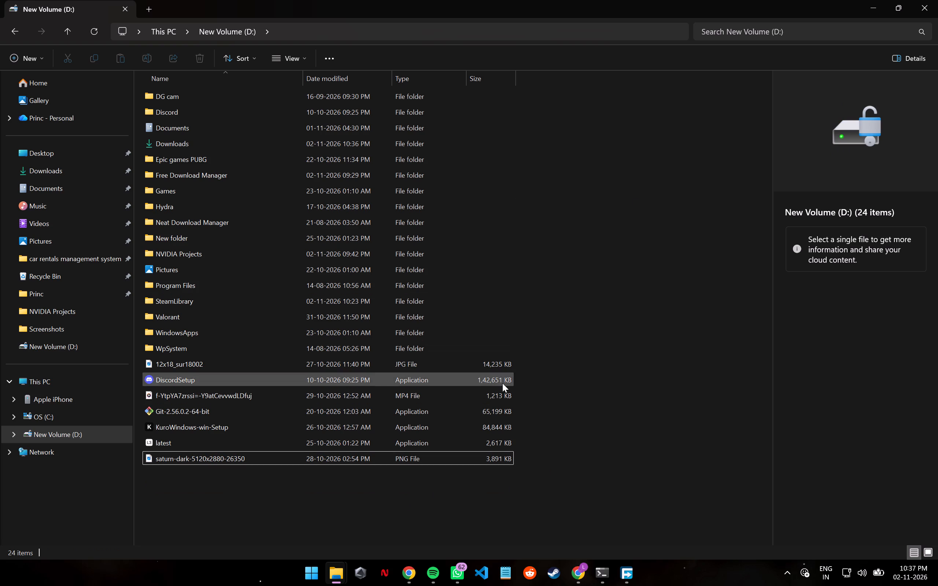
left_click(245, 146)
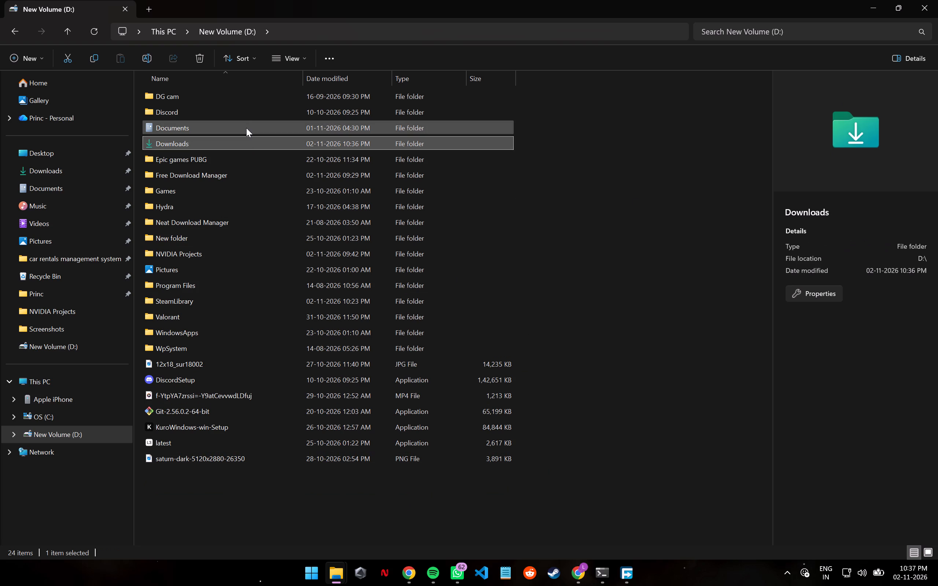
double_click(254, 258)
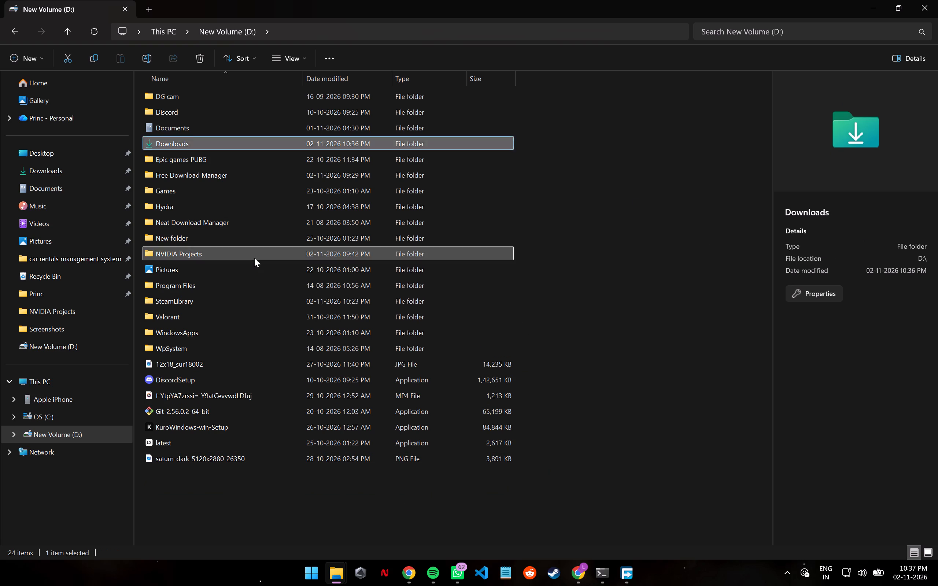
left_click(254, 258)
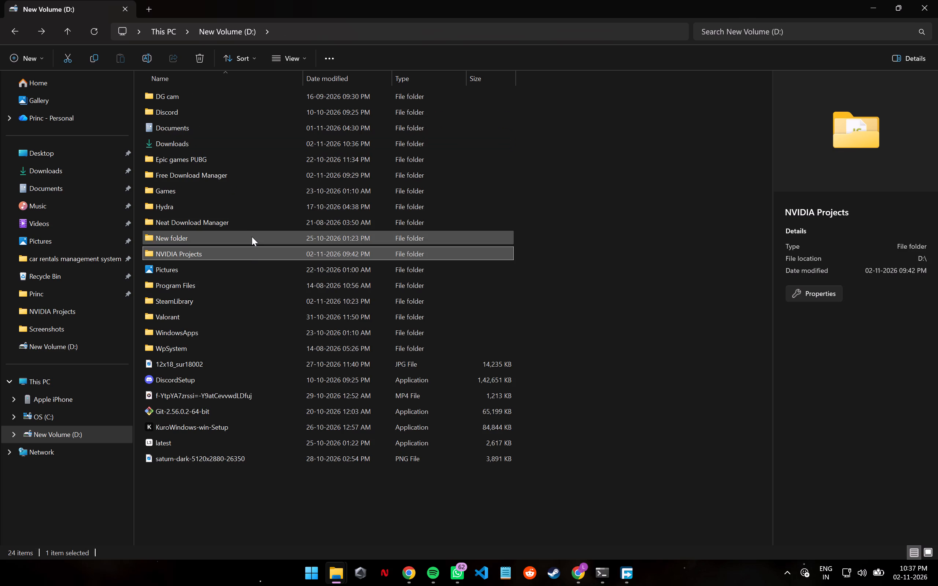
left_click(255, 199)
left_click(250, 193)
left_click(247, 192)
left_click(247, 192)
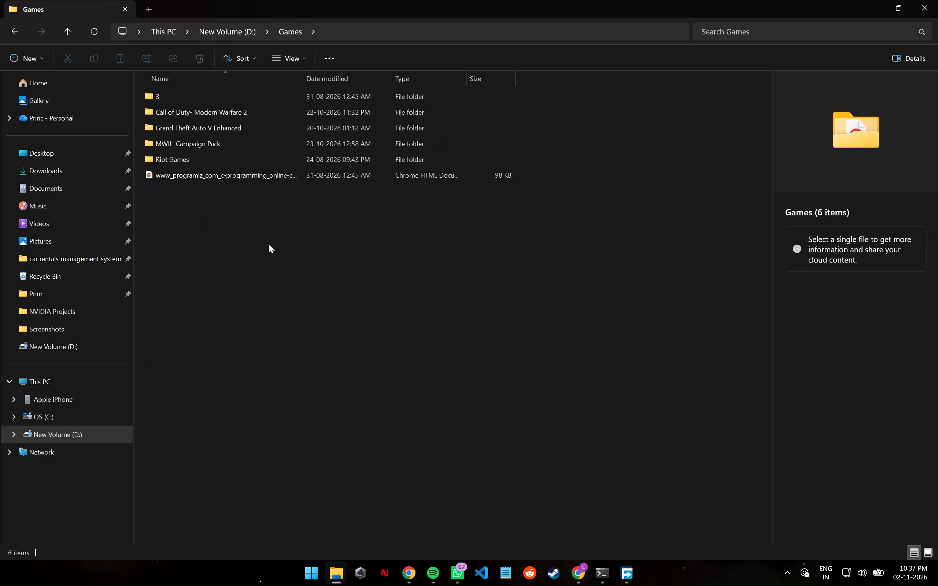
double_click(281, 129)
left_click(281, 129)
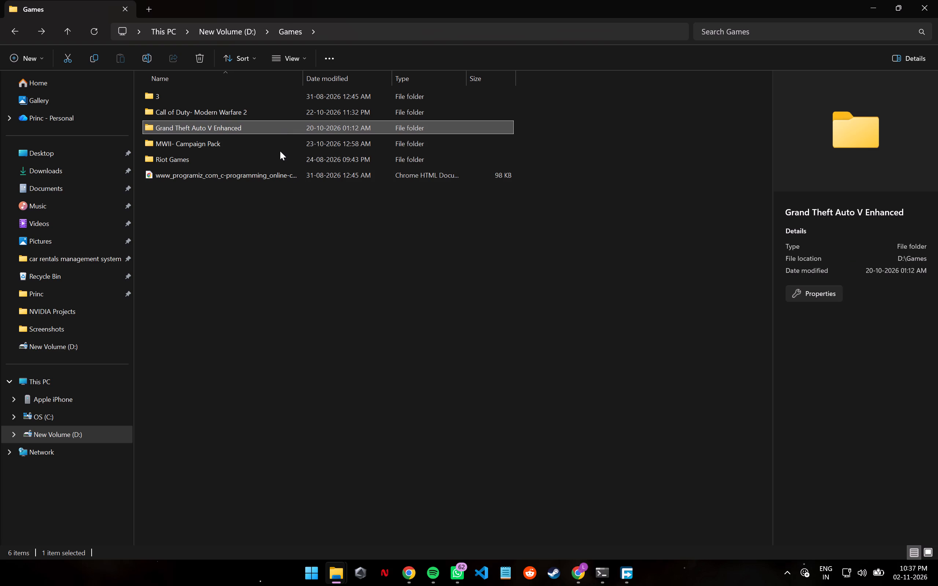
left_click(937, 0)
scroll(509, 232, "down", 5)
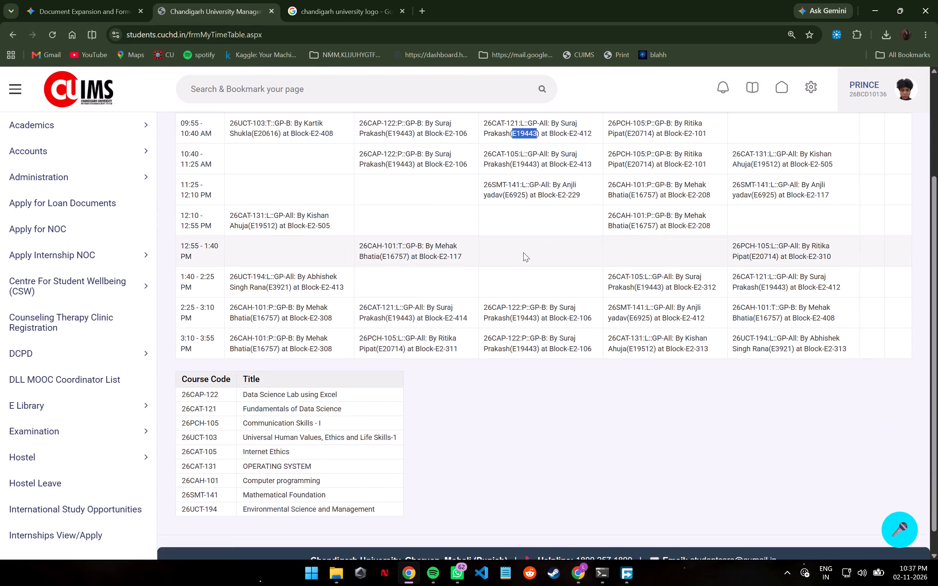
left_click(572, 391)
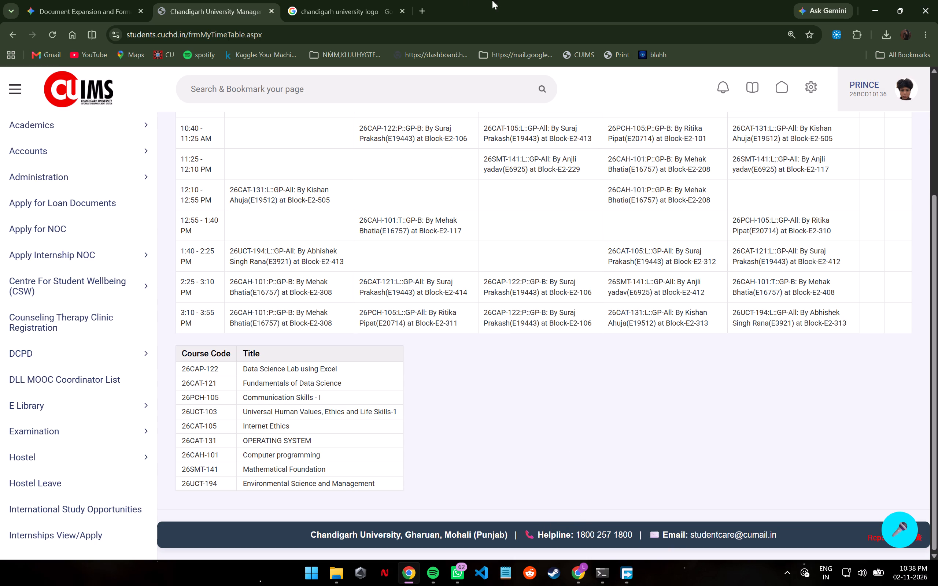
Search Google for "i love pdf" in a new Chrome tab.
left_click(423, 0)
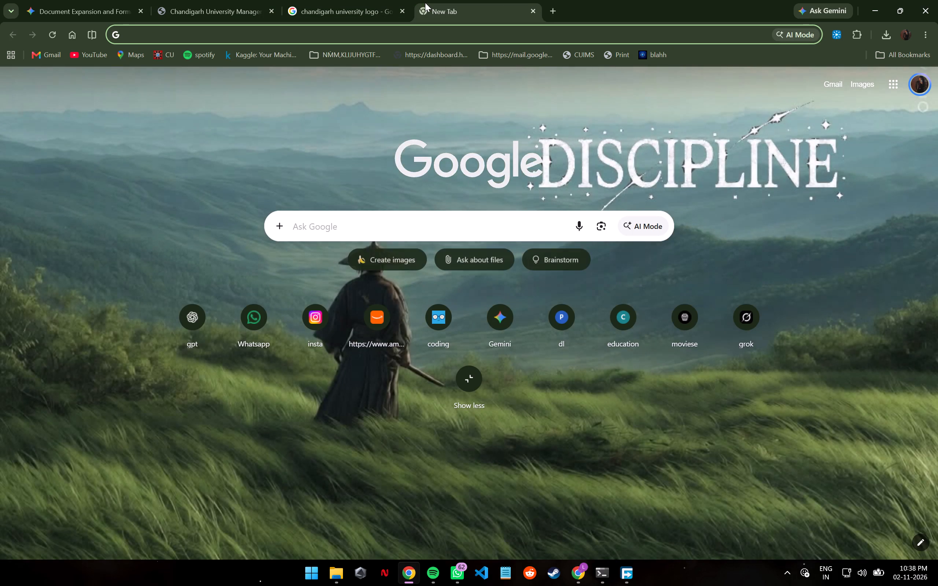
type("i love")
key("space")
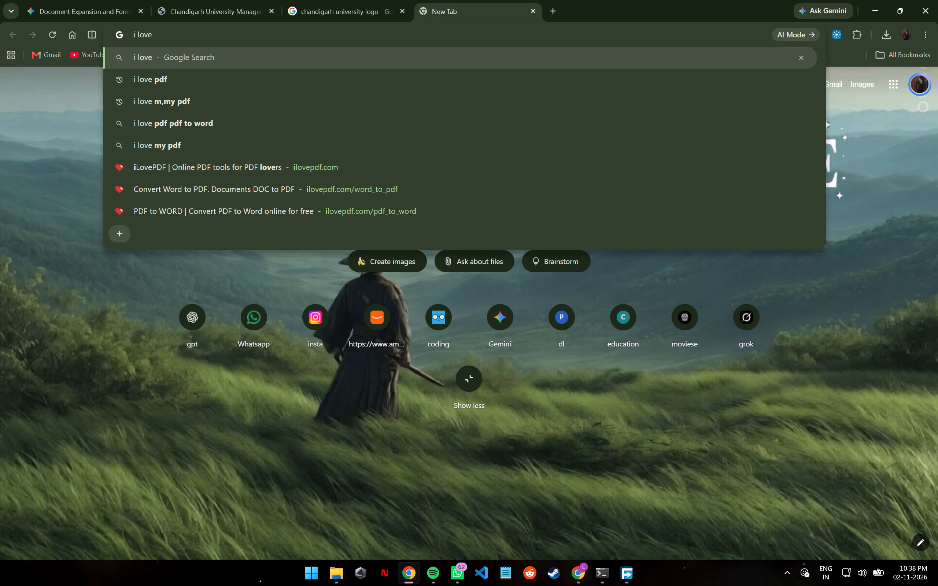
left_click(302, 68)
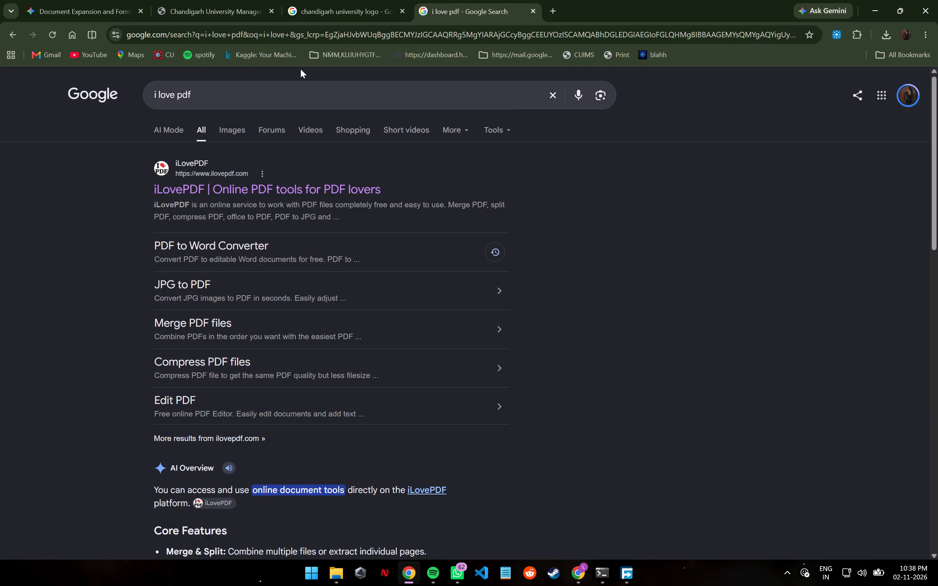
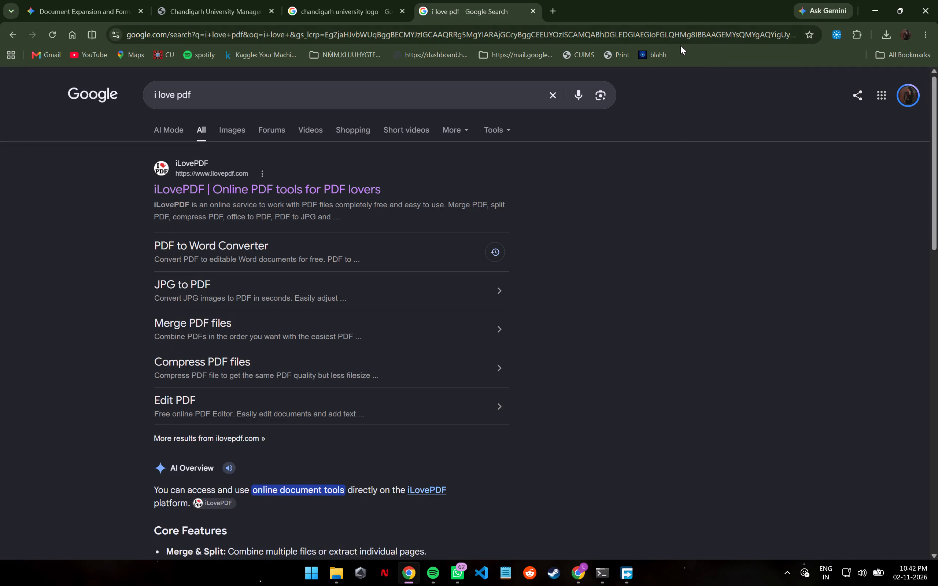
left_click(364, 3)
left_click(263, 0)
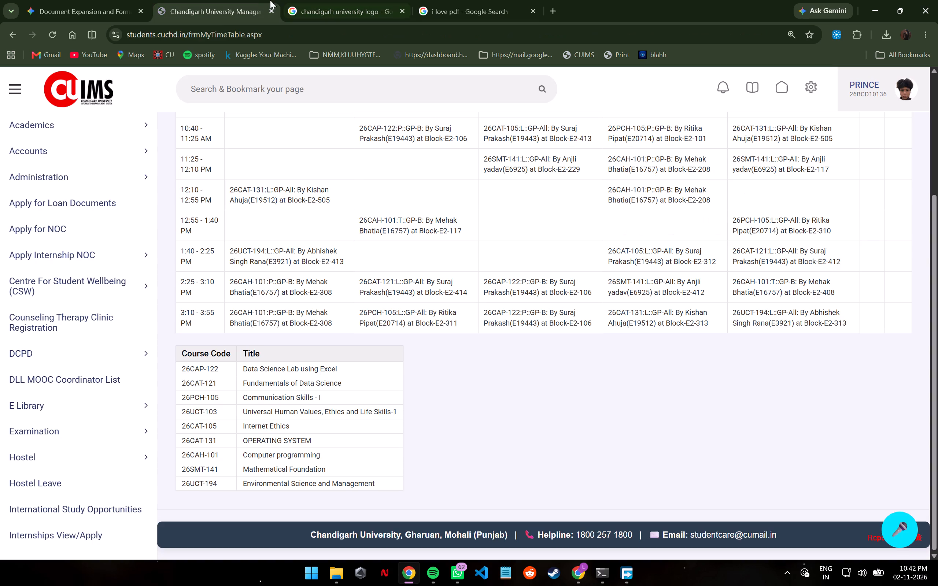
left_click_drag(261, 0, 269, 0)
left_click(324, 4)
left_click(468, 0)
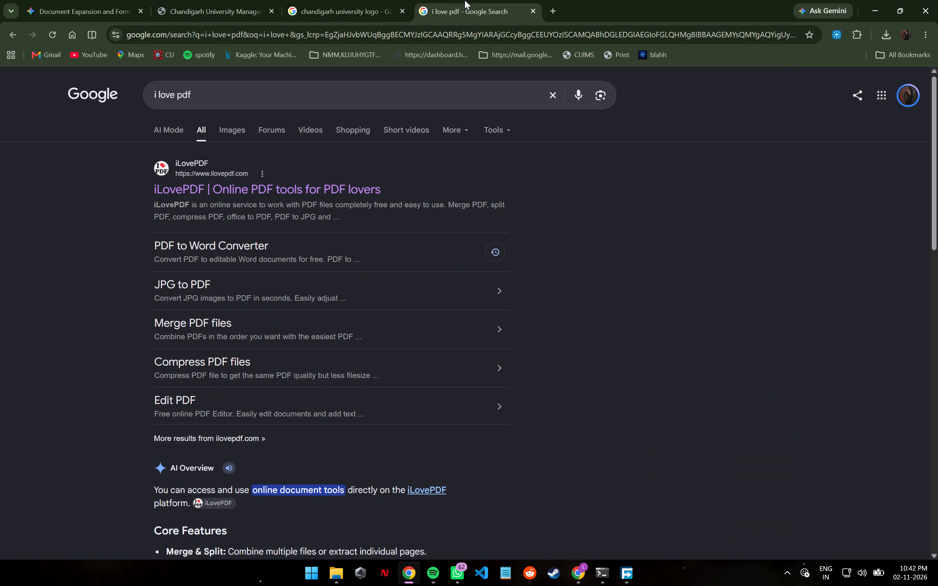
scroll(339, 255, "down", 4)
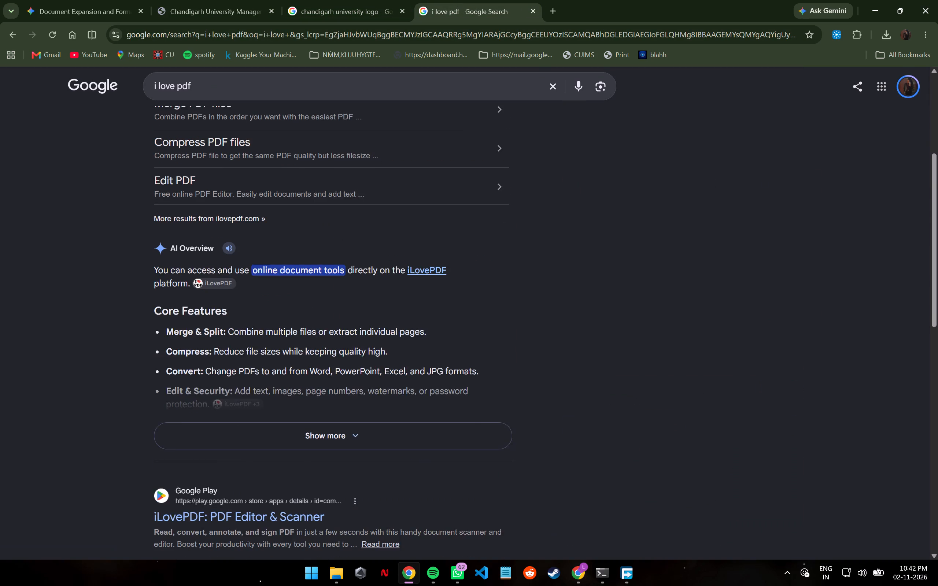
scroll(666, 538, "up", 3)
Switch to the terminal to check the Create Online Sales Analysis session's progress, minimize it, and close the Free Download Manager window.
left_click(616, 575)
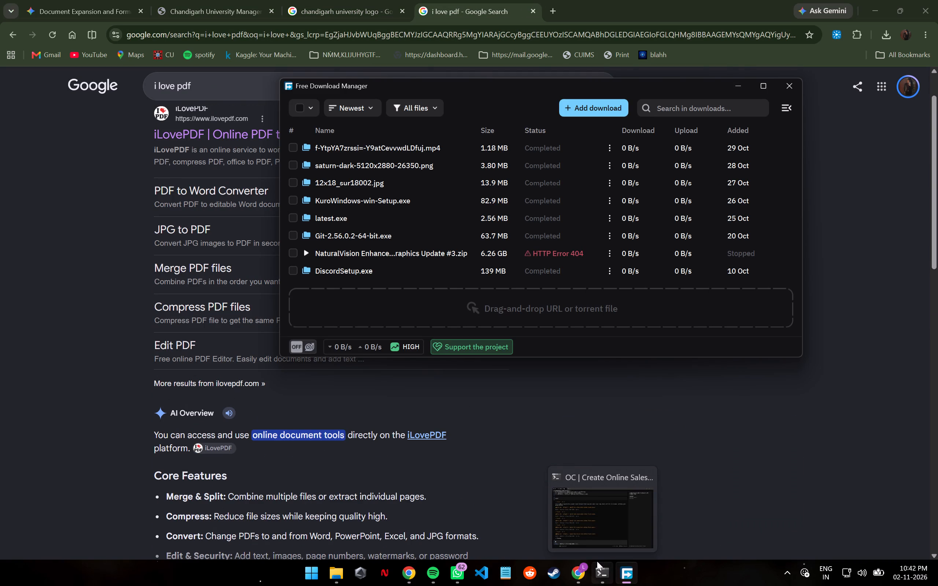
left_click(600, 574)
scroll(443, 411, "down", 5)
scroll(433, 397, "up", 6)
scroll(290, 336, "down", 6)
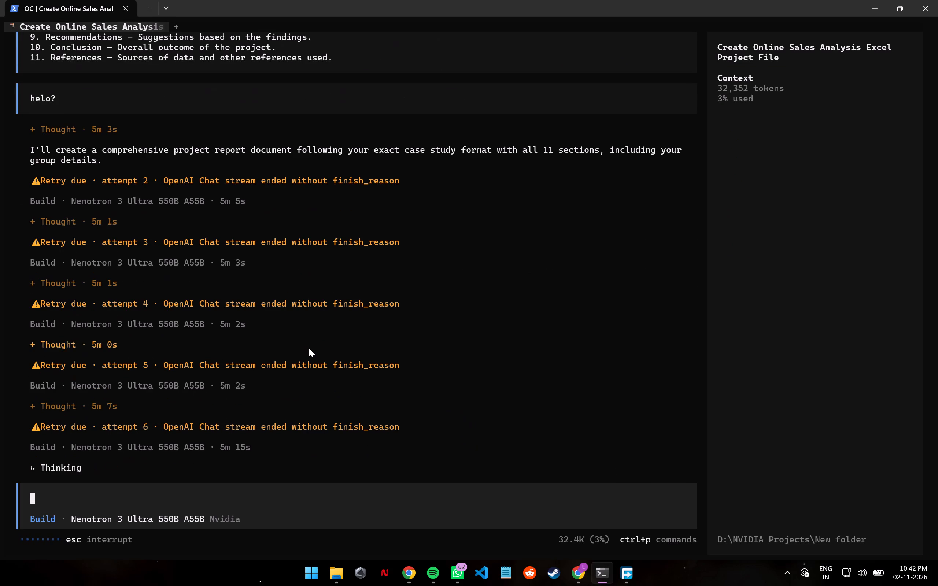
scroll(313, 350, "down", 3)
left_click(865, 0)
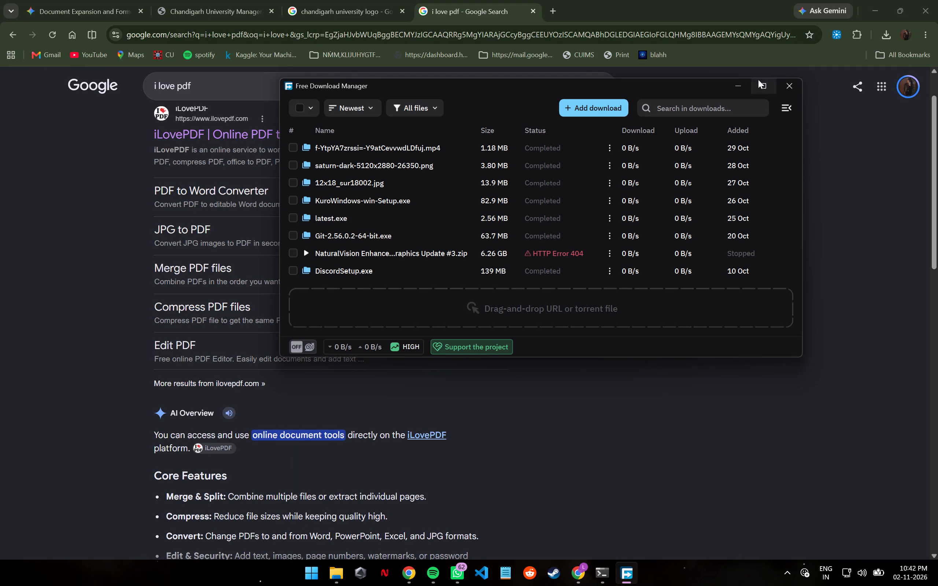
left_click(797, 87)
Open the iLovePDF website from the Google search results in Chrome.
scroll(662, 154, "up", 5)
left_click(322, 175)
left_click(324, 178)
left_click(330, 186)
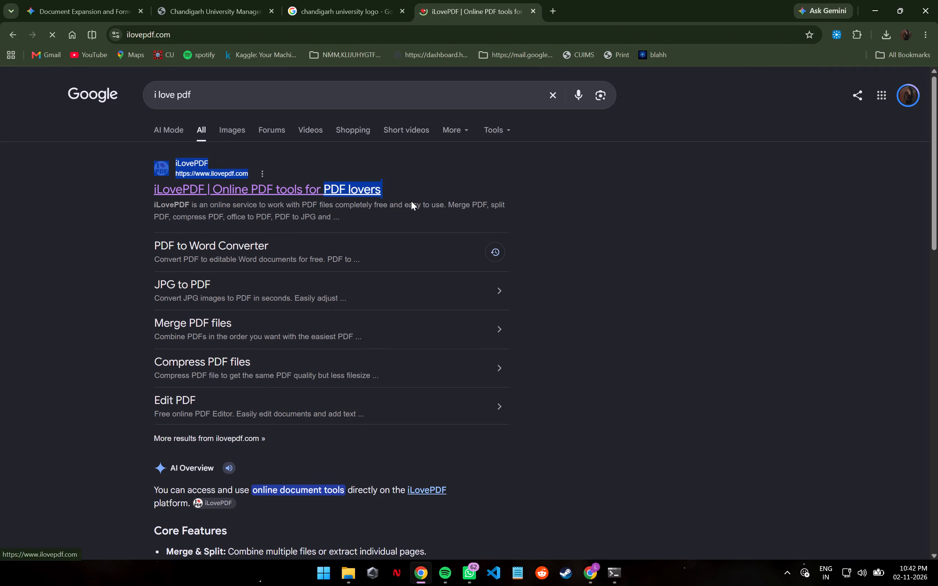
Switch to Spotify and skip forward through Liked Songs to "Kavkaz" by starly.
left_click(439, 583)
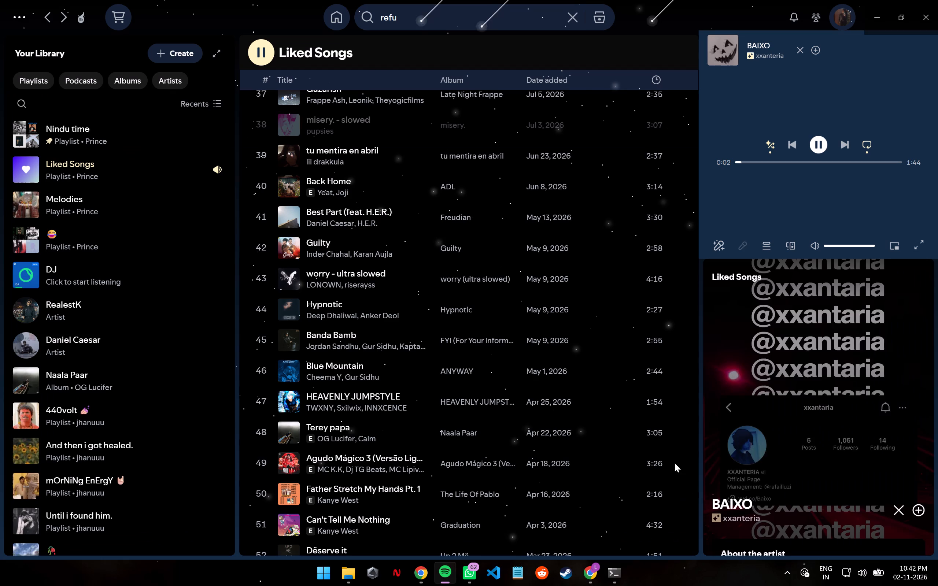
left_click(852, 144)
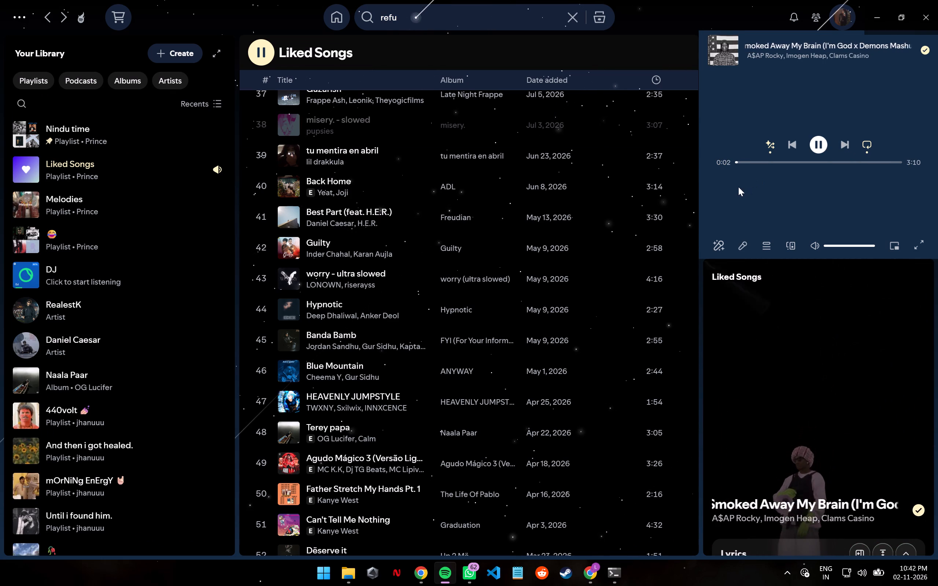
left_click(848, 147)
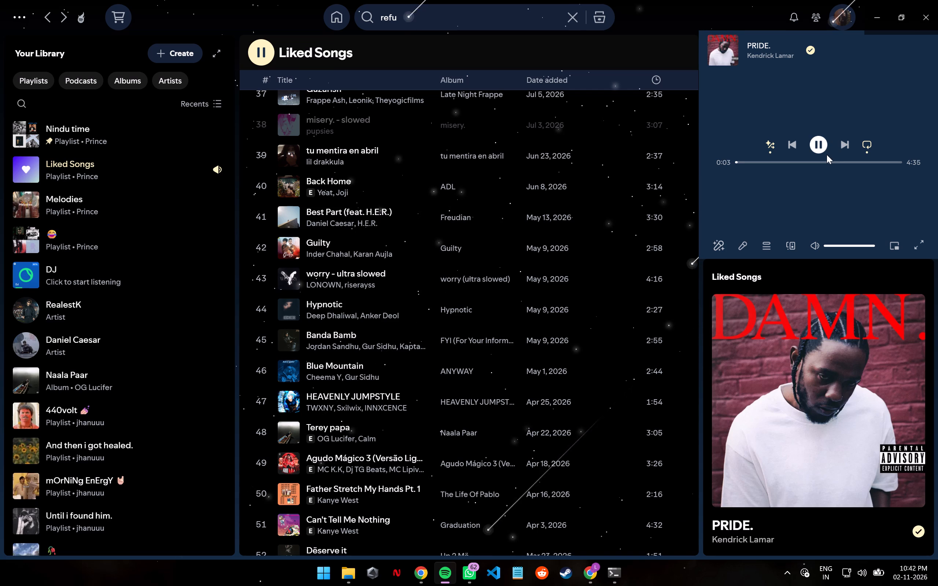
left_click(842, 142)
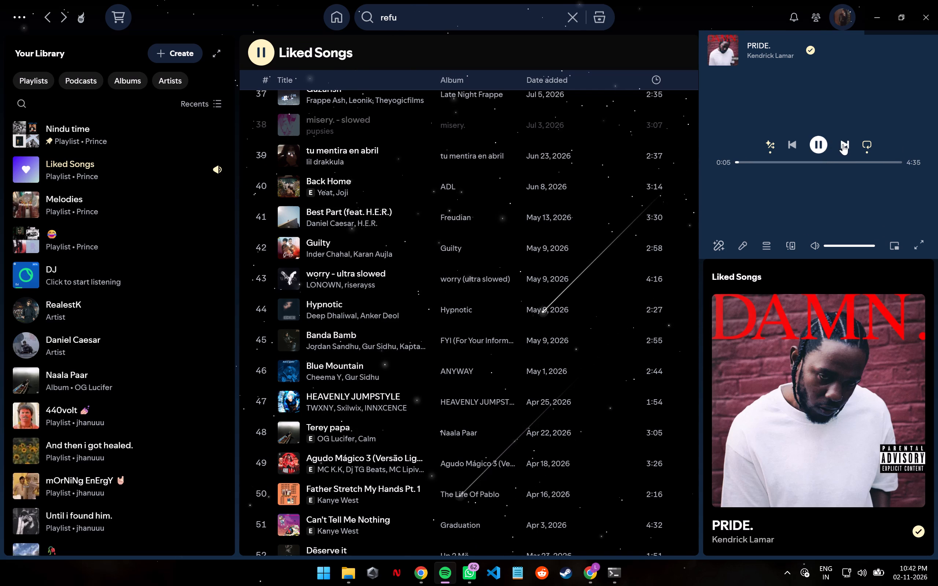
left_click(843, 145)
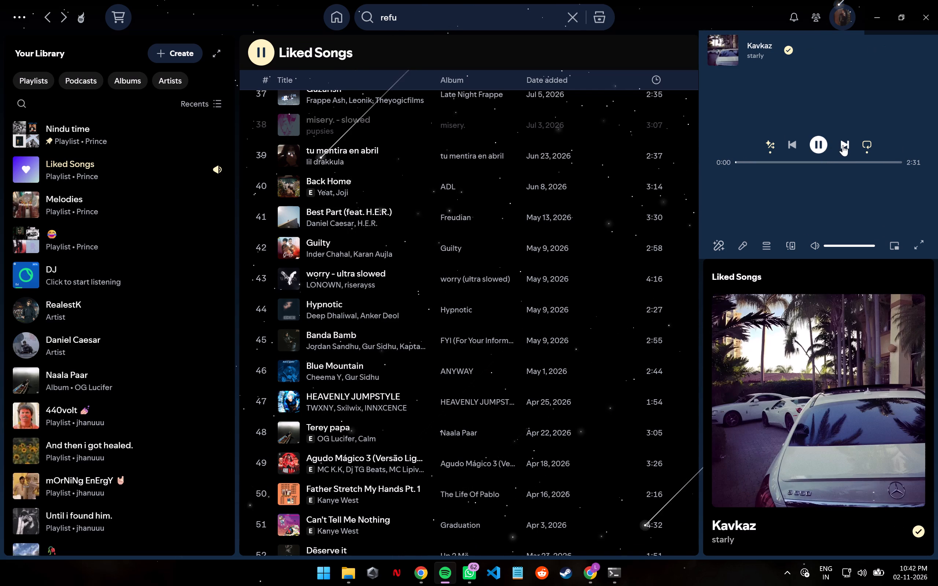
Minimize Spotify to return to Chrome and open iLovePDF's Word to PDF converter.
left_click(873, 28)
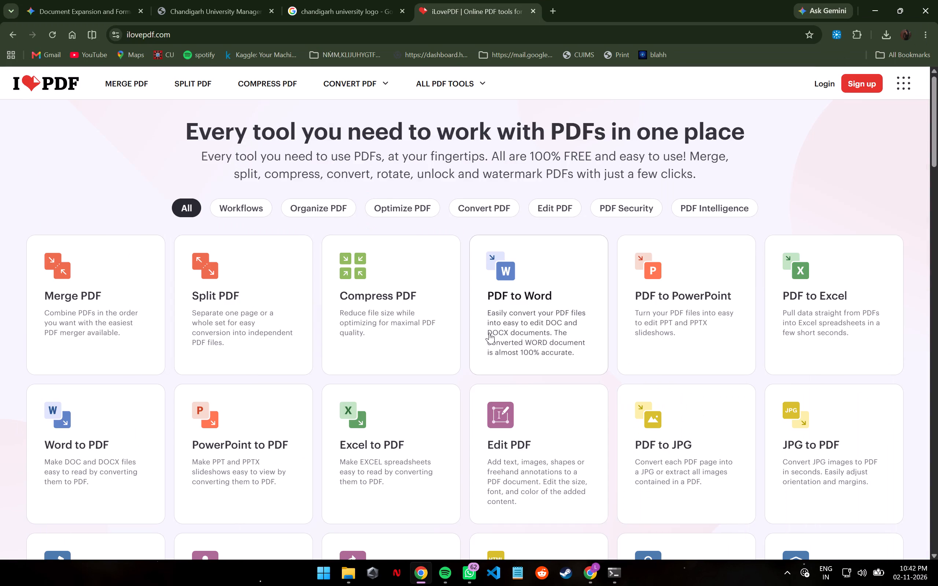
scroll(489, 334, "down", 1)
scroll(533, 336, "down", 2)
scroll(574, 372, "down", 3)
scroll(572, 381, "up", 5)
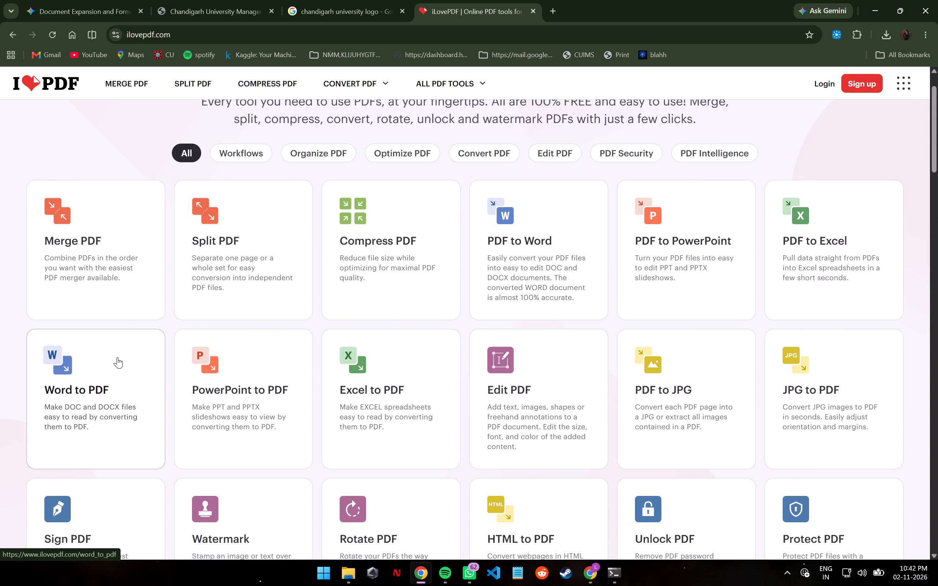
left_click(66, 399)
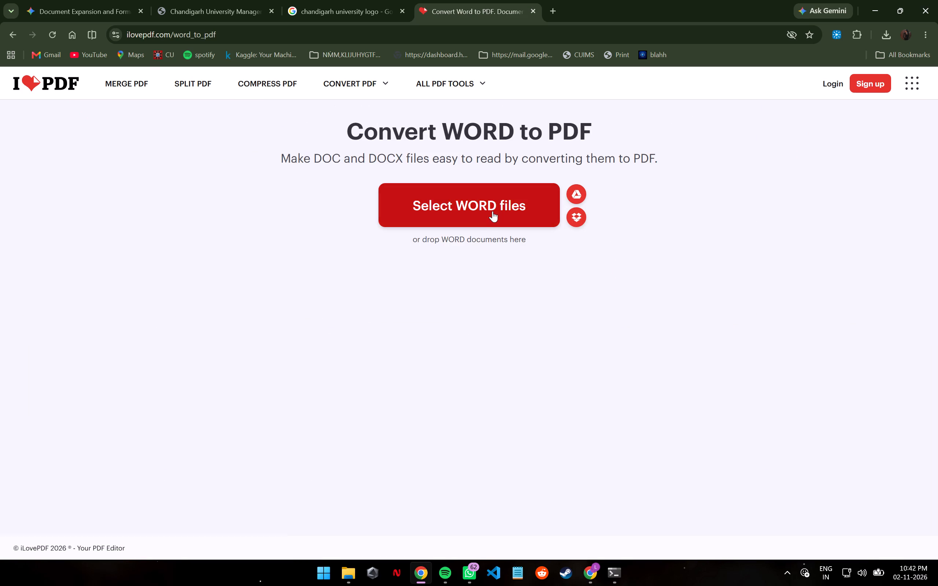